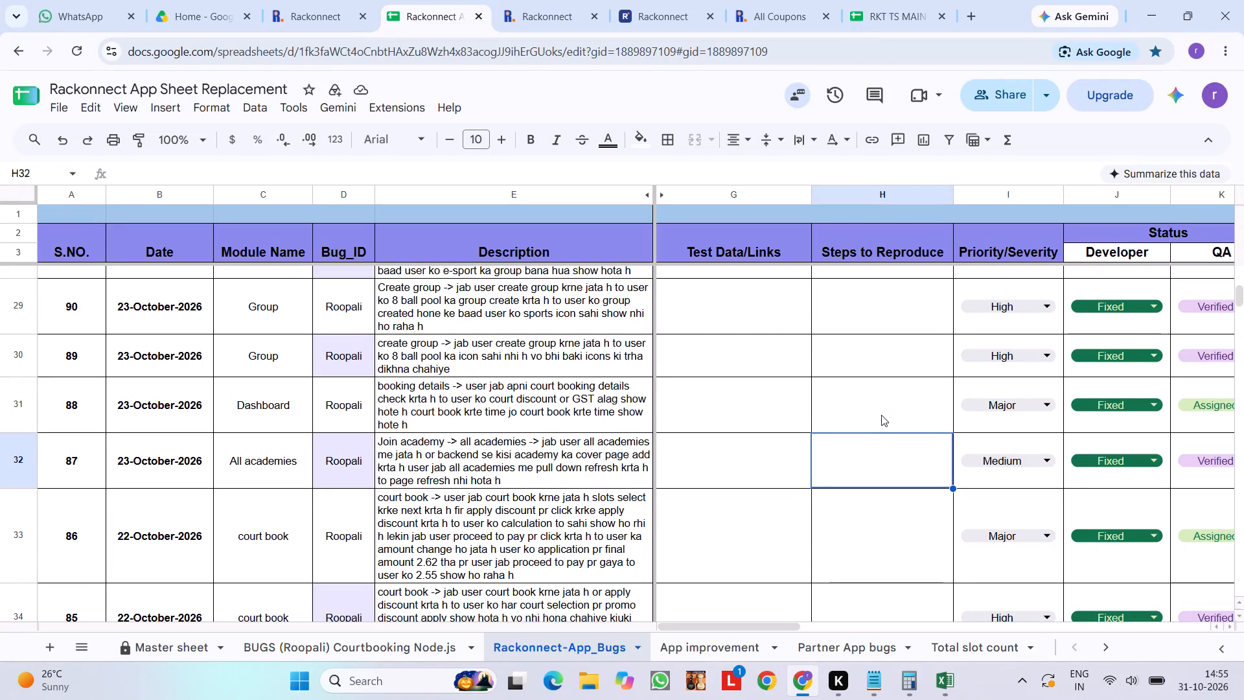
Review the recent bug entries on the Rackonnect-App_Bugs sheet, including their Status, Remarks and Dev/Live columns.
{"action": "scroll", "coordinate": [806, 402], "scroll_direction": "up", "scroll_amount": 11}
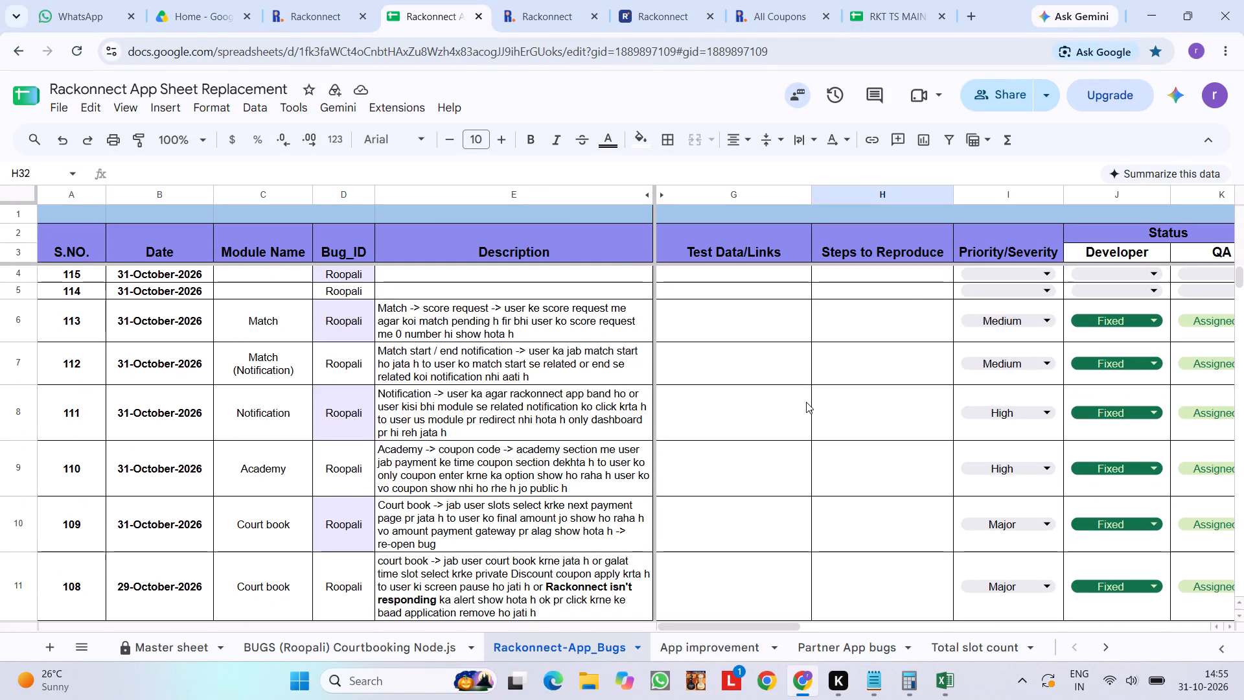
{"action": "scroll", "coordinate": [806, 402], "scroll_direction": "down", "scroll_amount": 5}
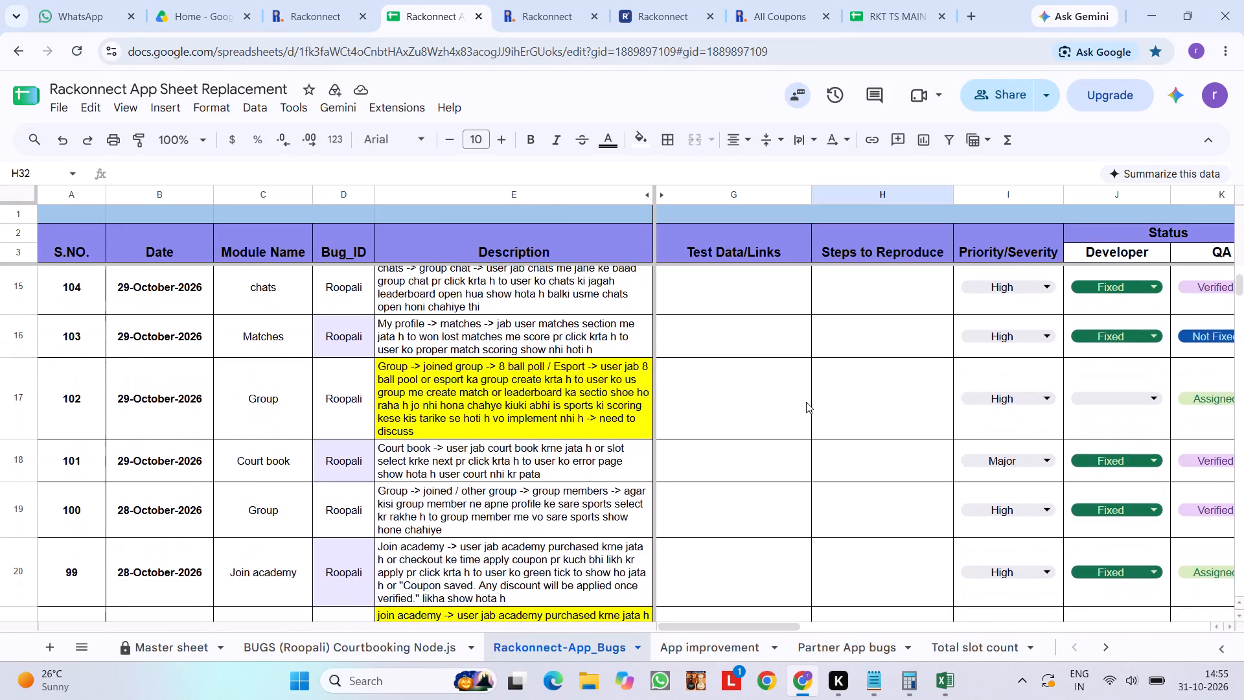
{"action": "scroll", "coordinate": [806, 402], "scroll_direction": "down", "scroll_amount": 1}
{"action": "scroll", "coordinate": [806, 402], "scroll_direction": "left", "scroll_amount": 4}
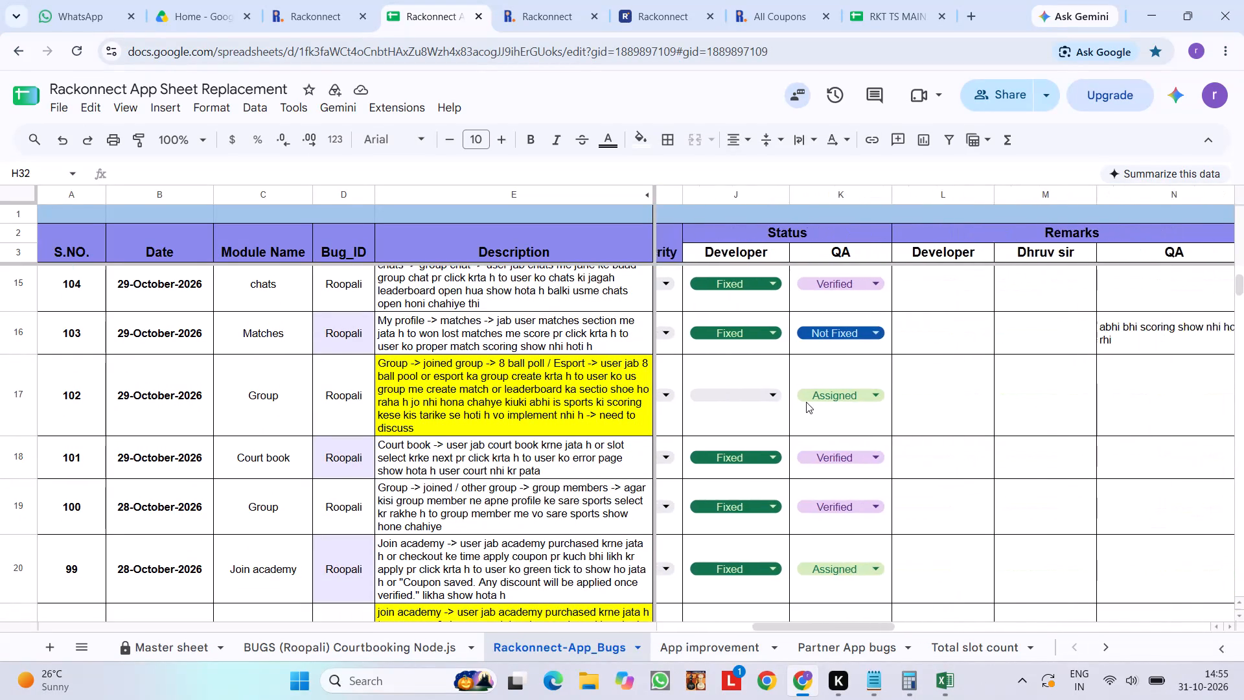
{"action": "scroll", "coordinate": [806, 402], "scroll_direction": "left", "scroll_amount": 1}
{"action": "scroll", "coordinate": [815, 365], "scroll_direction": "right", "scroll_amount": 2}
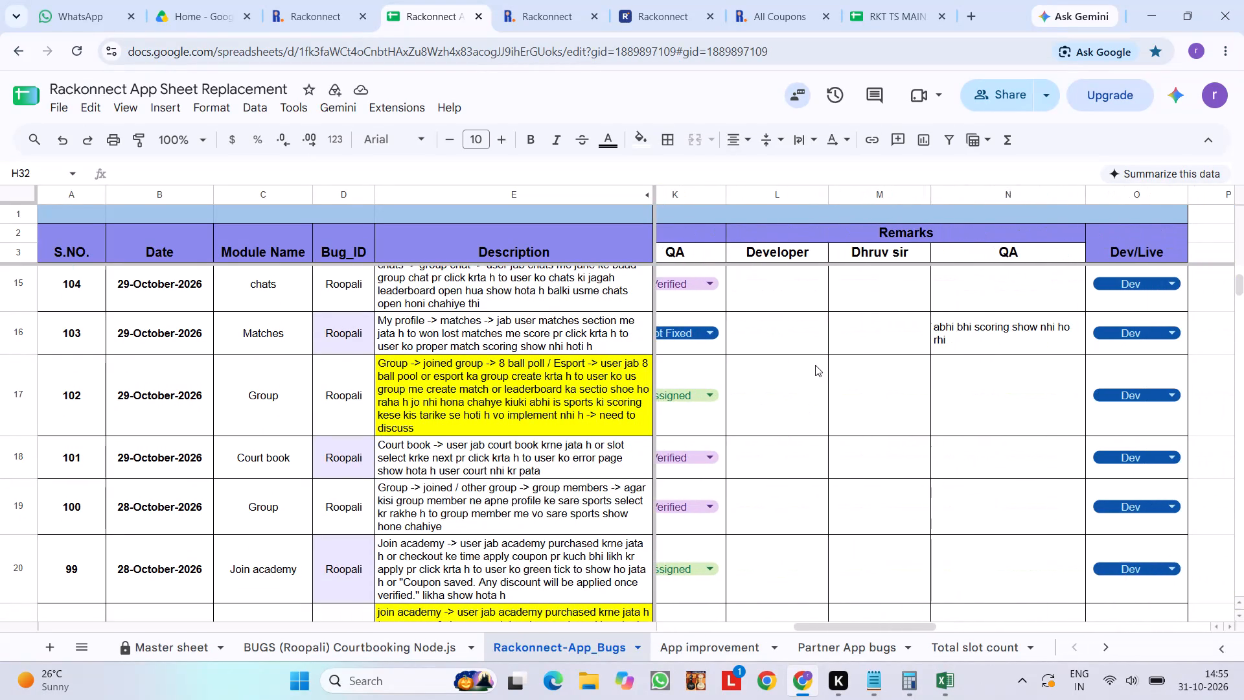
{"action": "scroll", "coordinate": [815, 365], "scroll_direction": "right", "scroll_amount": 8}
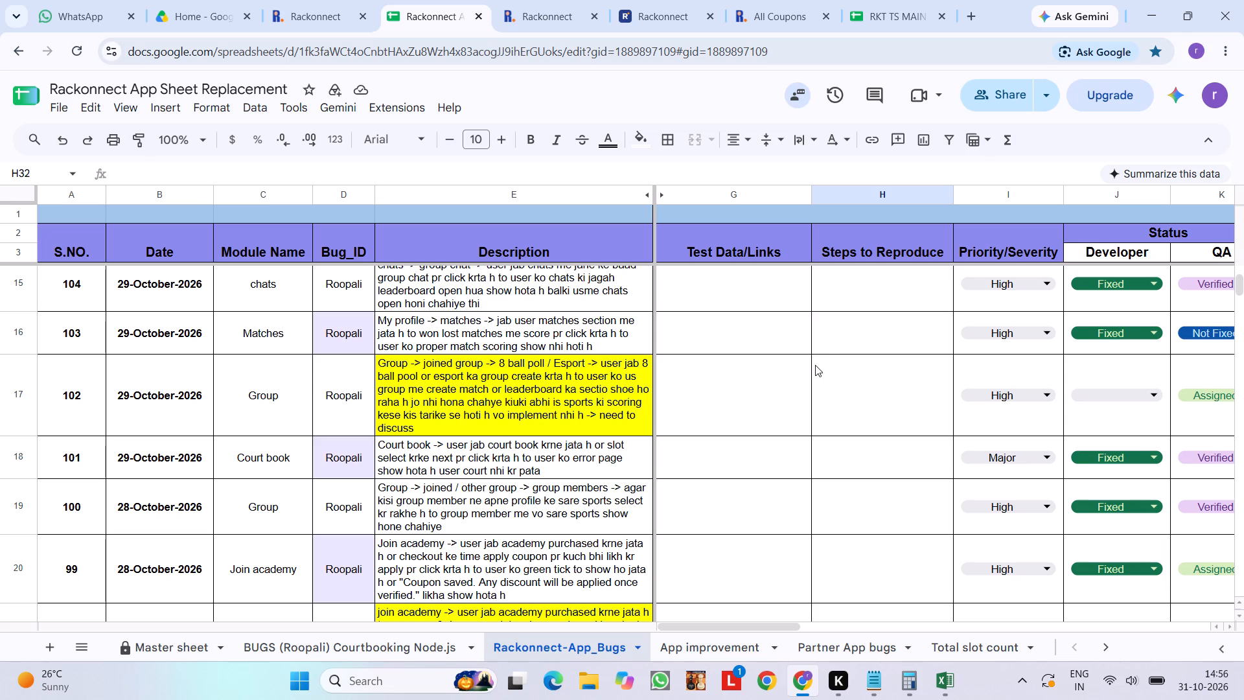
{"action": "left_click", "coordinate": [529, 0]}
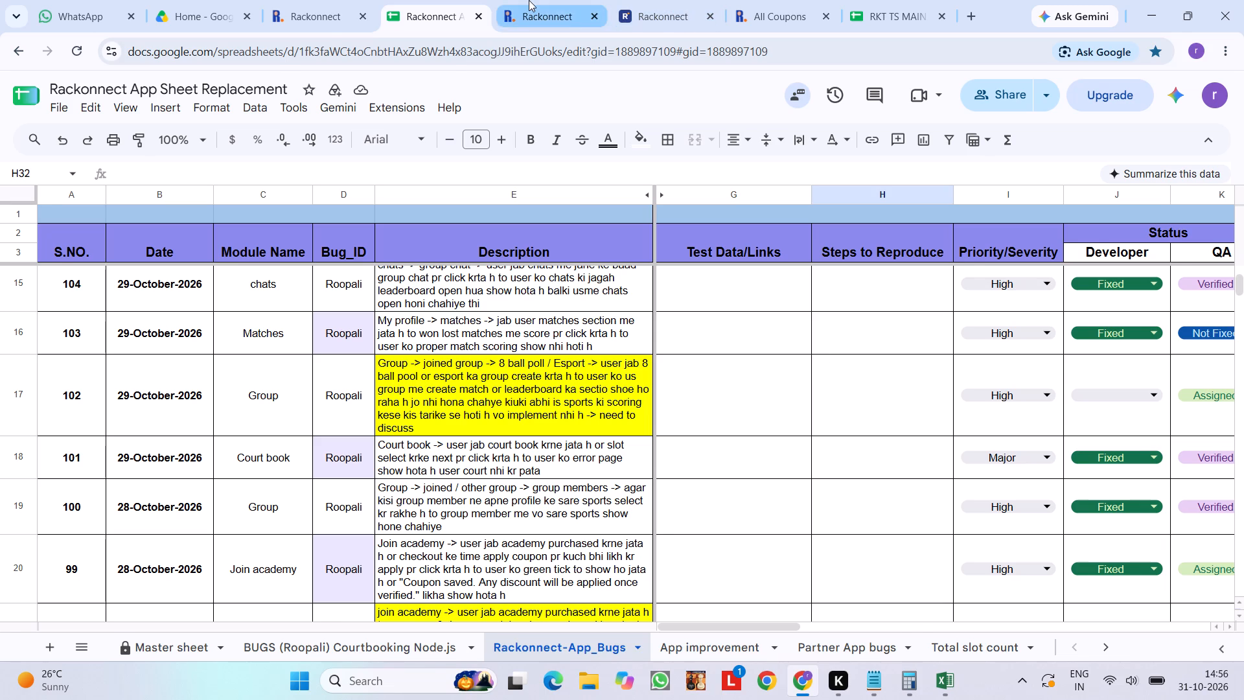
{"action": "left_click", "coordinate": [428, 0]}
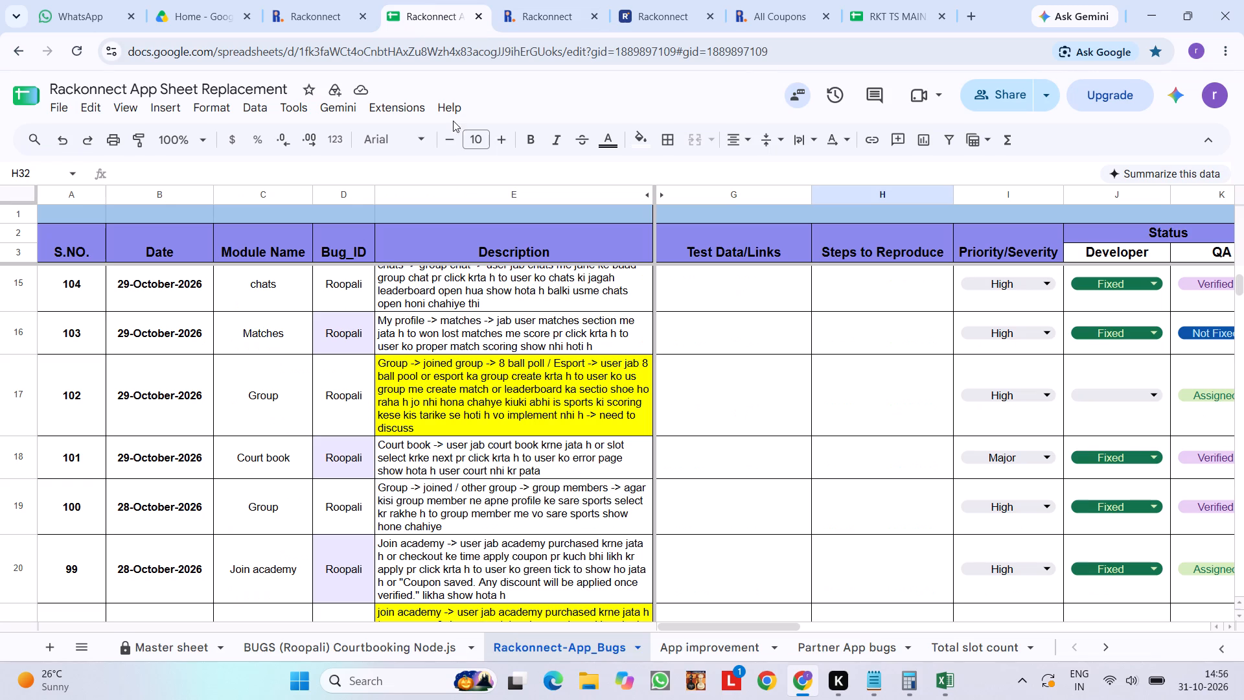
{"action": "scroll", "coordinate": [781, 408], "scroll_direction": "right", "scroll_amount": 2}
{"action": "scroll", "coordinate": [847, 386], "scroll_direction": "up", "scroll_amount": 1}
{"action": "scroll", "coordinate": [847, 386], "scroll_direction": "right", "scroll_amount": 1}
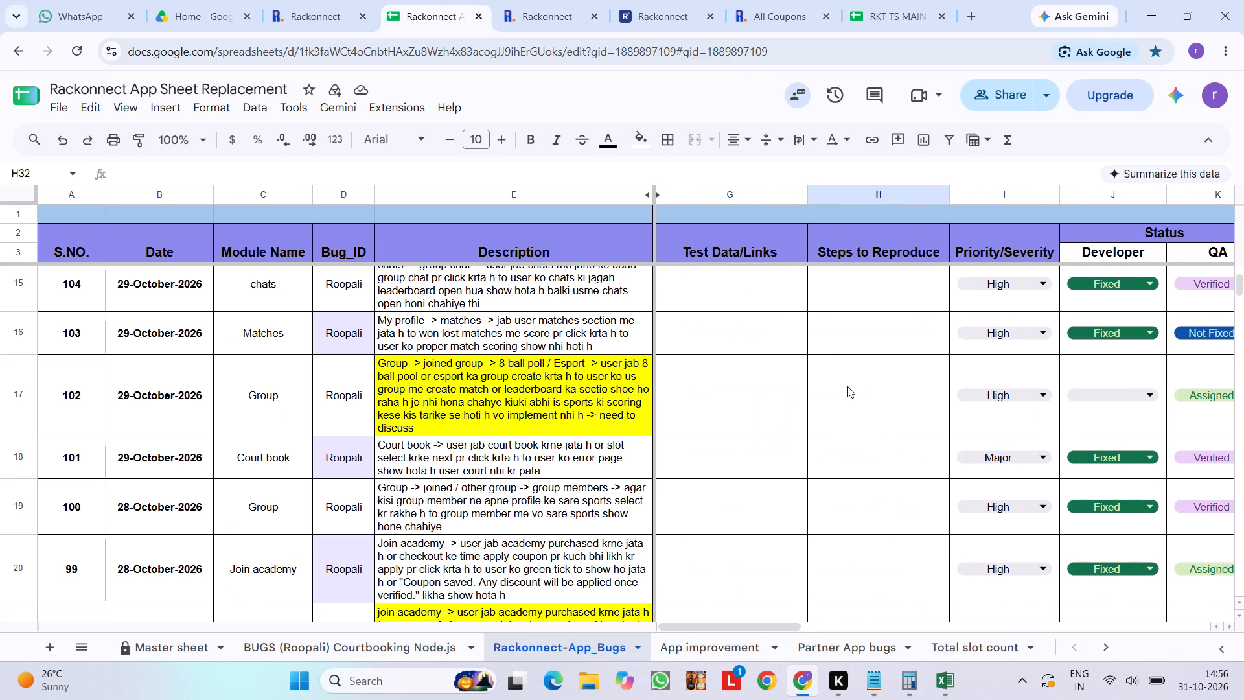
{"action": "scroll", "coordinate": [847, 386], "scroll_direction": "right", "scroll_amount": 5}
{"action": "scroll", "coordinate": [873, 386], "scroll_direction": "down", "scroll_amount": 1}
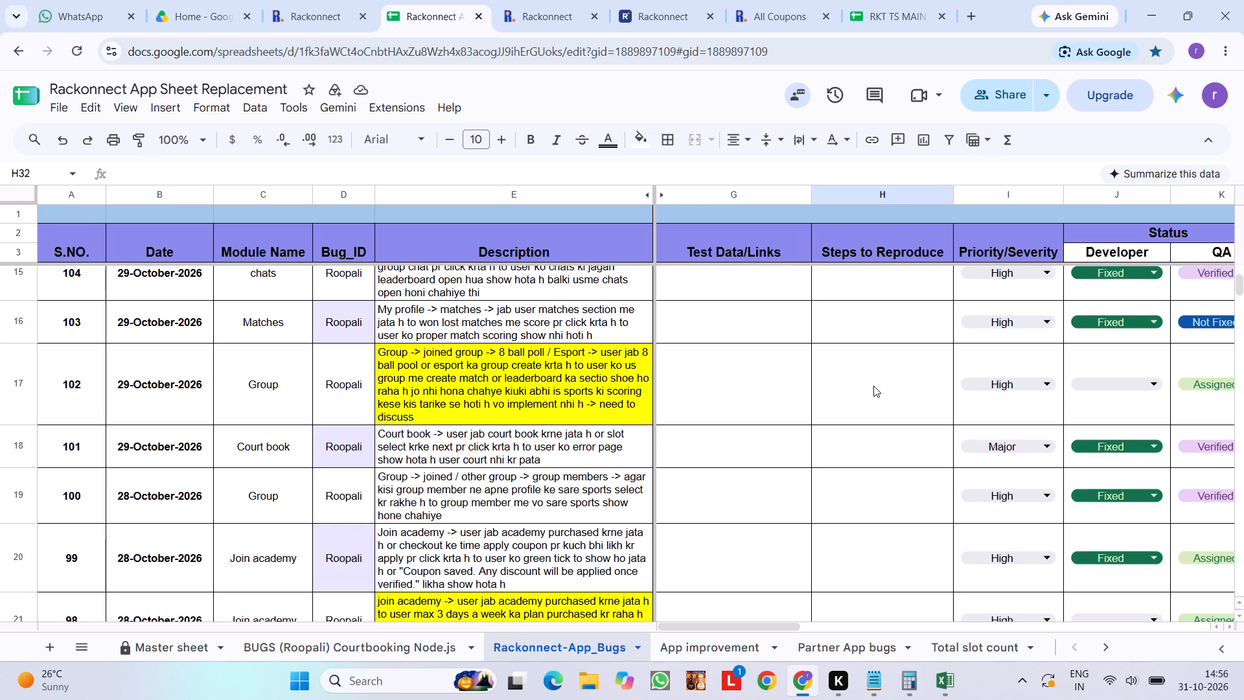
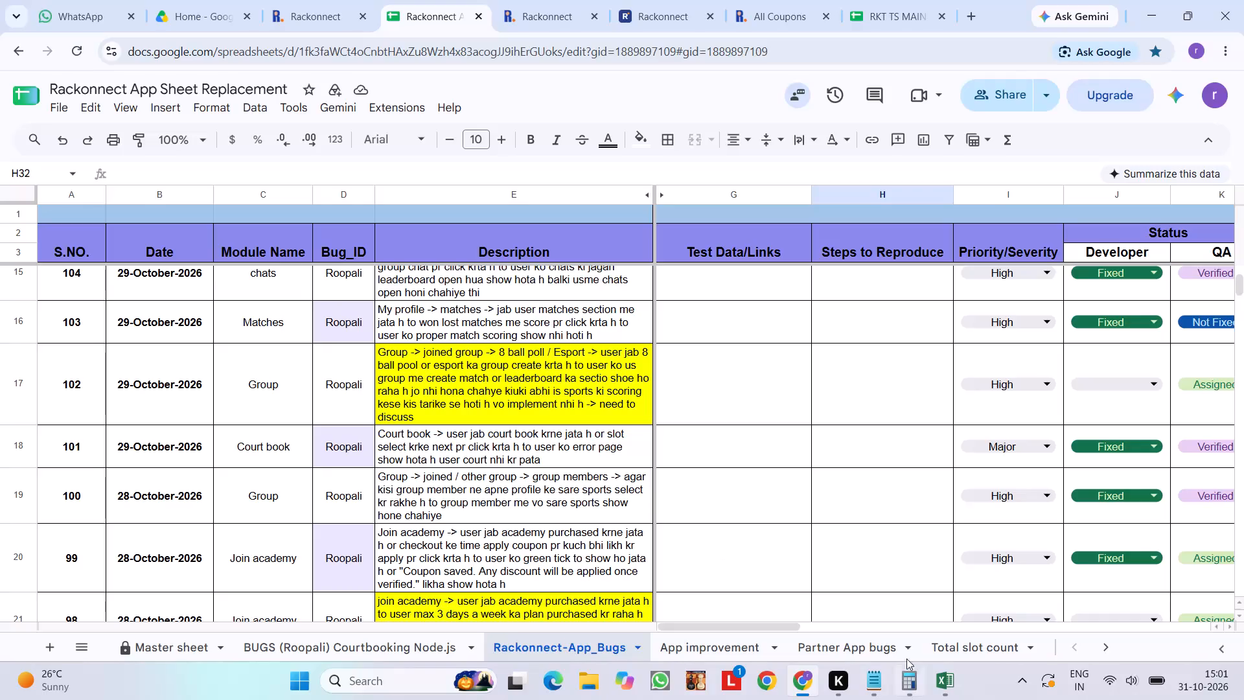
Switch to the Calculator, clear the old entry and calculate 1.69 × 2.
{"action": "left_click", "coordinate": [906, 688]}
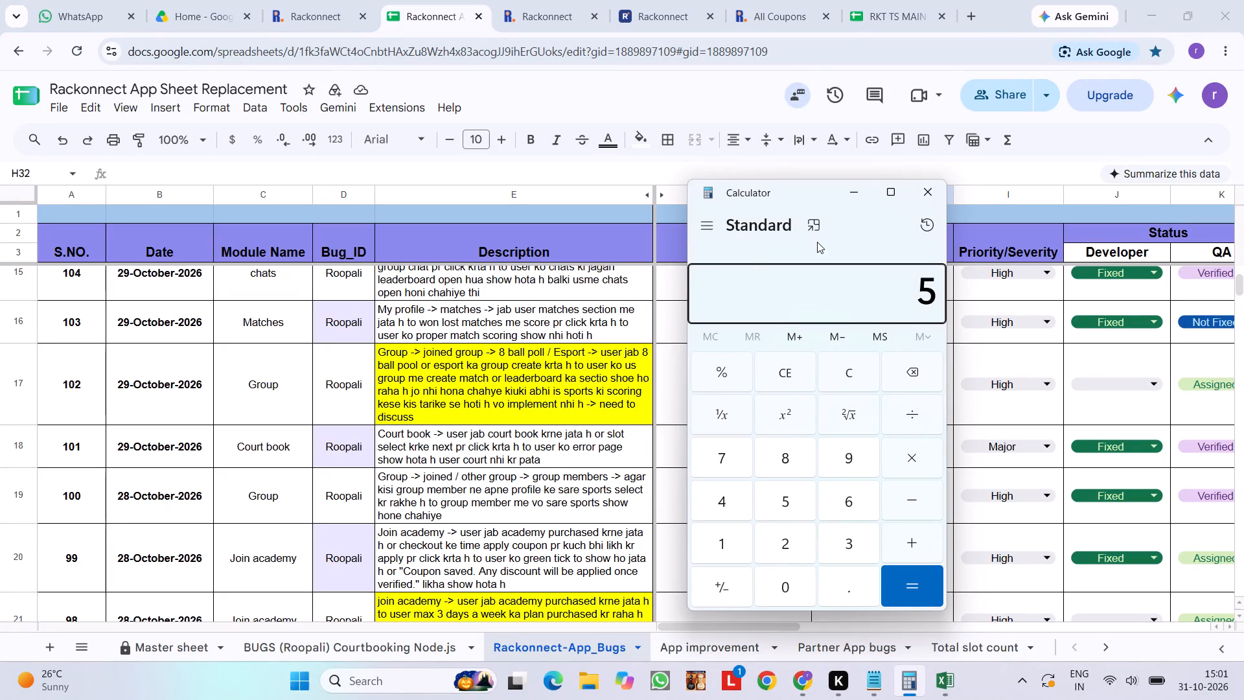
{"action": "key", "text": "Escape"}
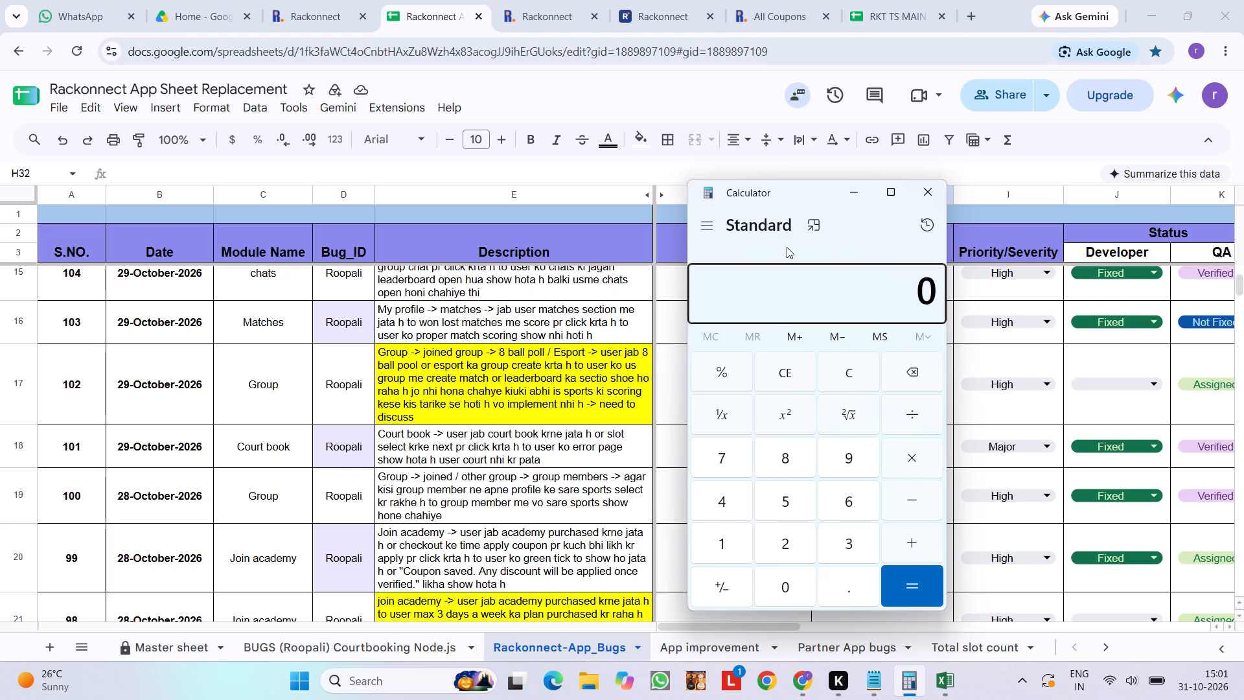
{"action": "type", "text": "10"}
{"action": "key", "text": "BackSpace"}
{"action": "key", "text": "period"}
{"action": "type", "text": "69"}
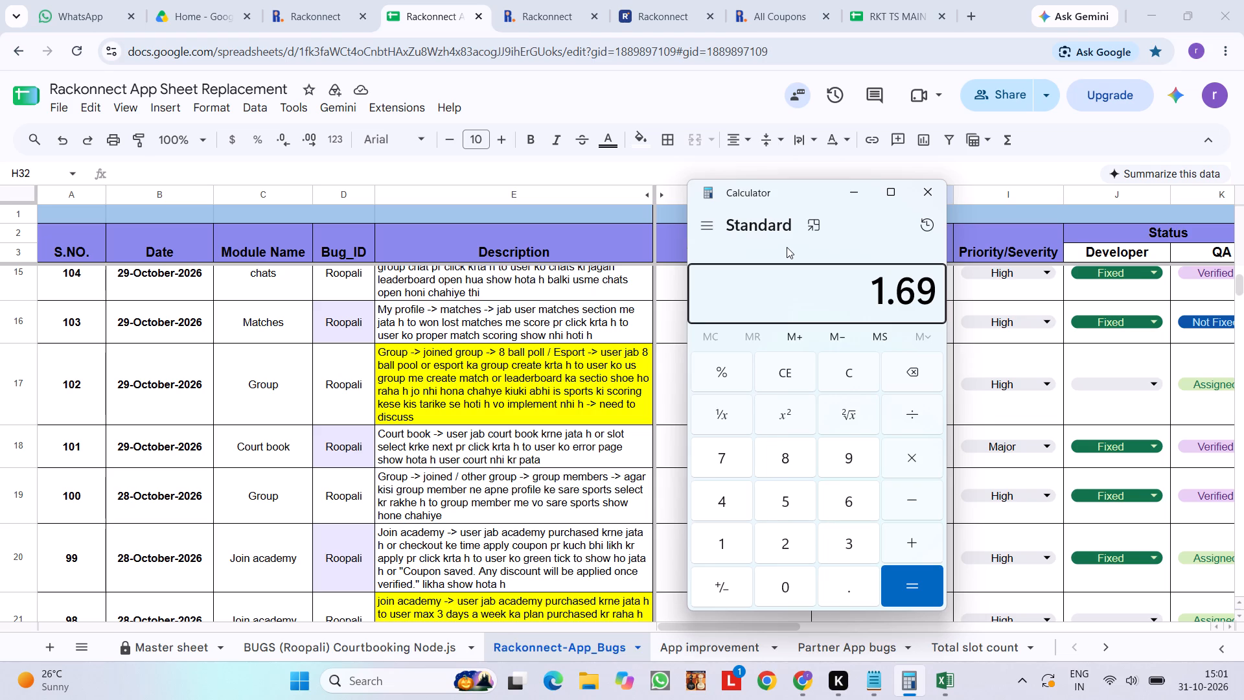
{"action": "type", "text": "*2"}
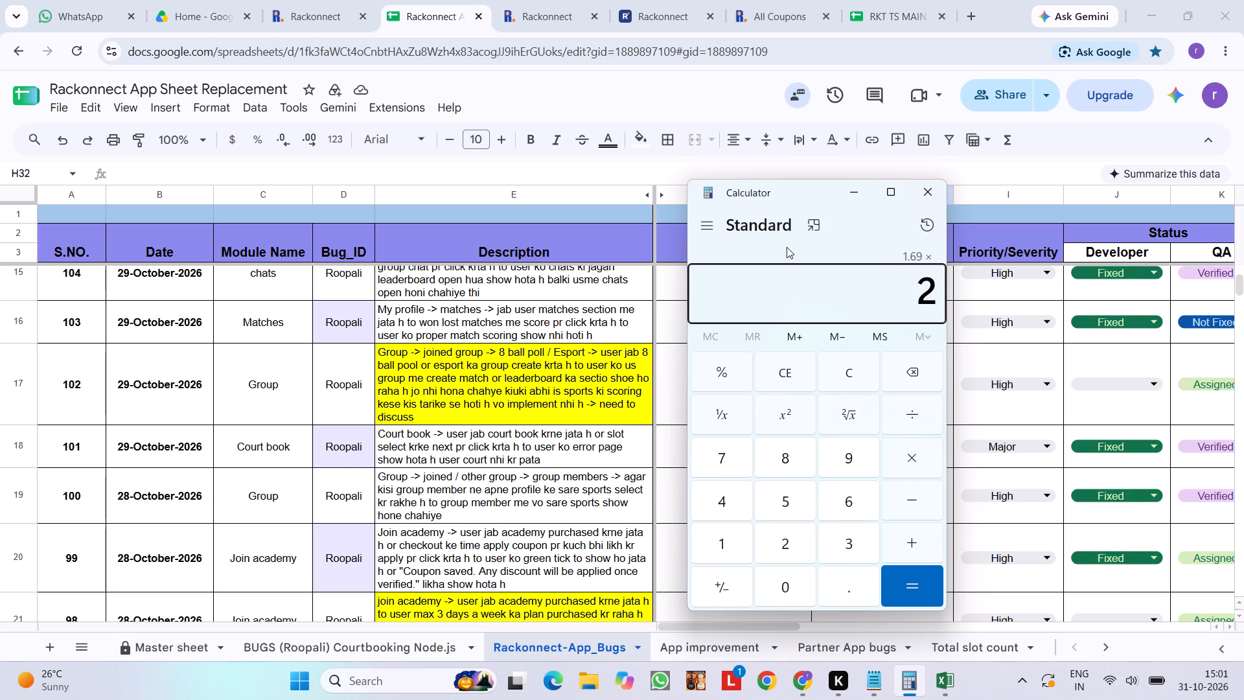
{"action": "key", "text": "Return"}
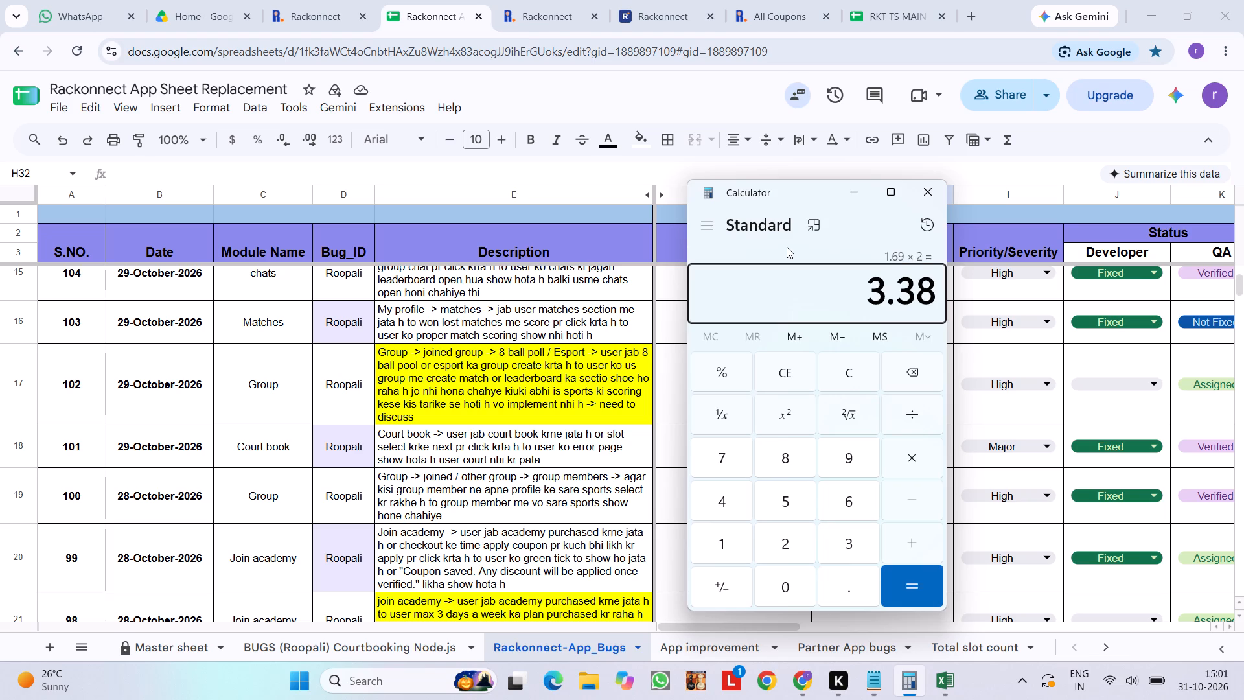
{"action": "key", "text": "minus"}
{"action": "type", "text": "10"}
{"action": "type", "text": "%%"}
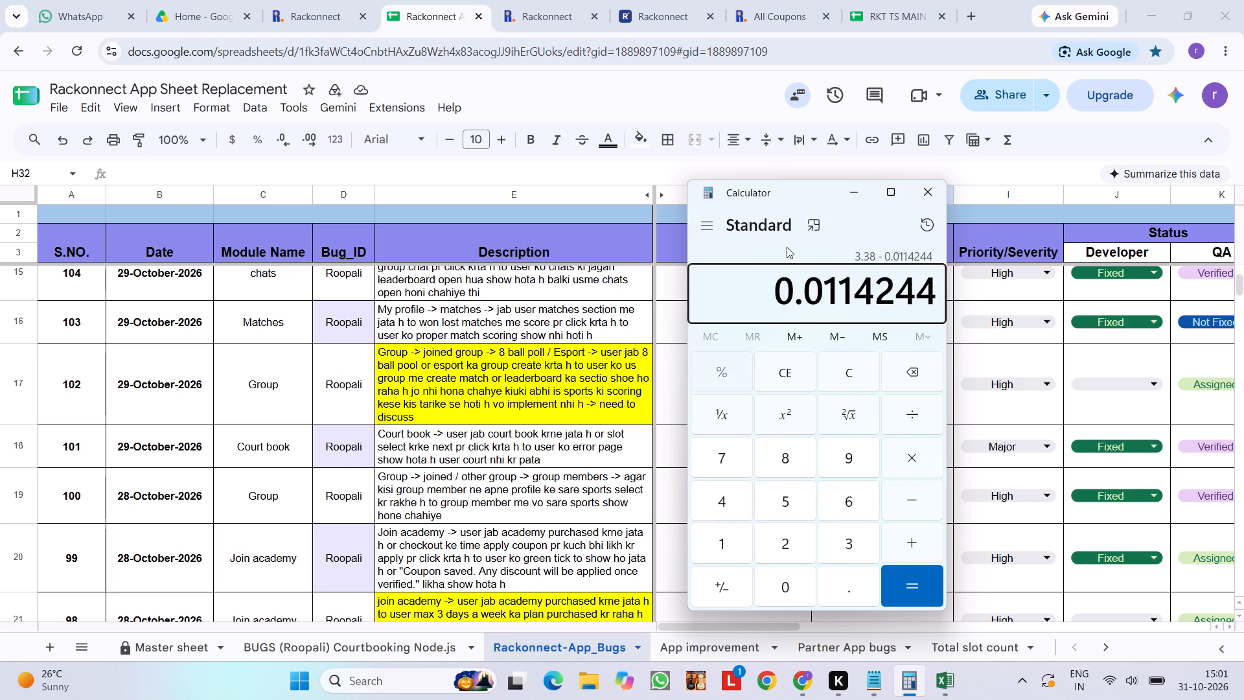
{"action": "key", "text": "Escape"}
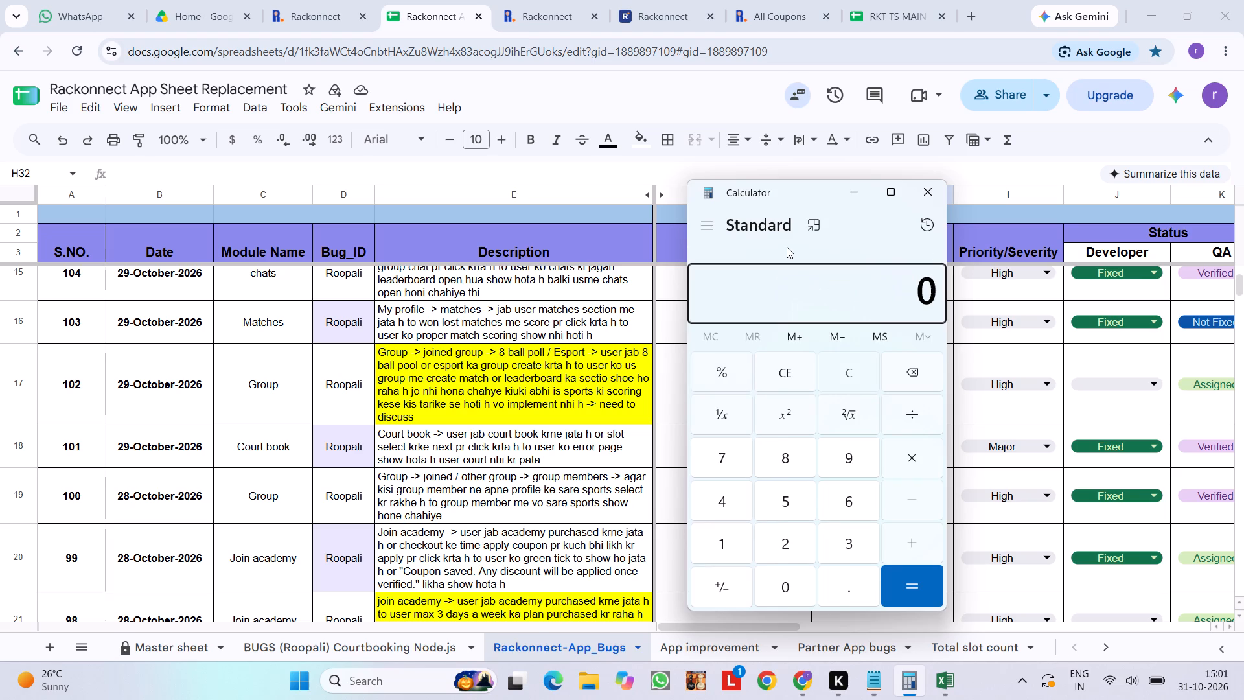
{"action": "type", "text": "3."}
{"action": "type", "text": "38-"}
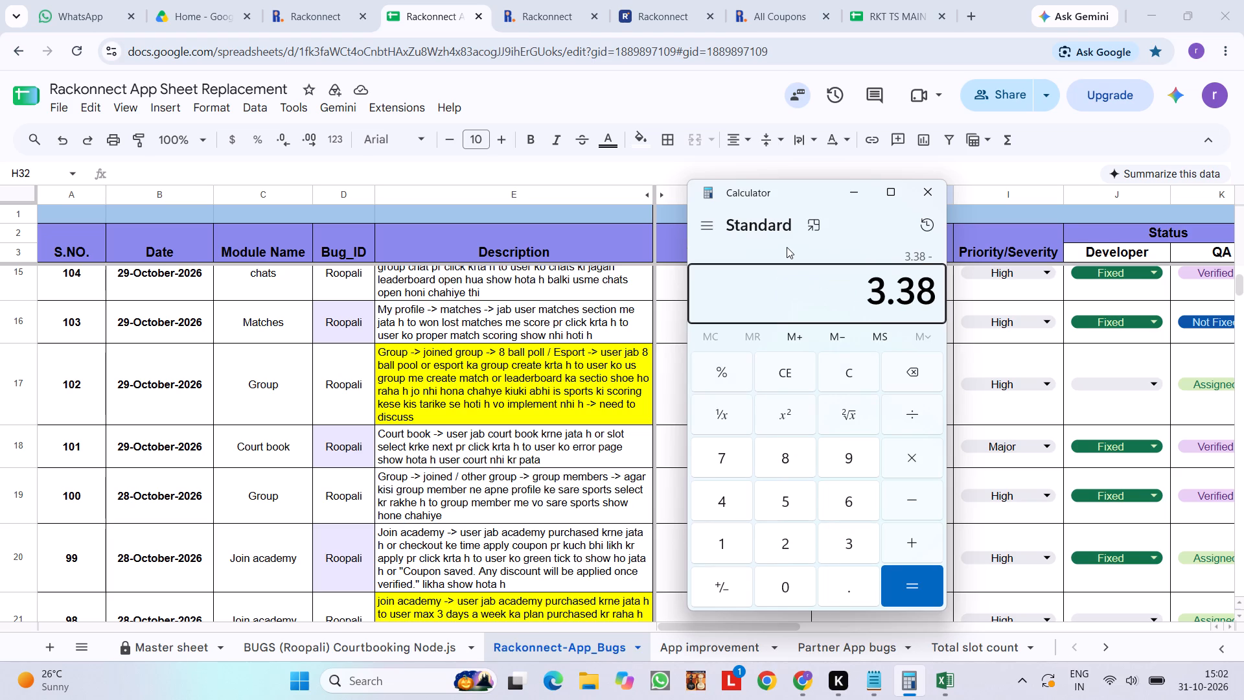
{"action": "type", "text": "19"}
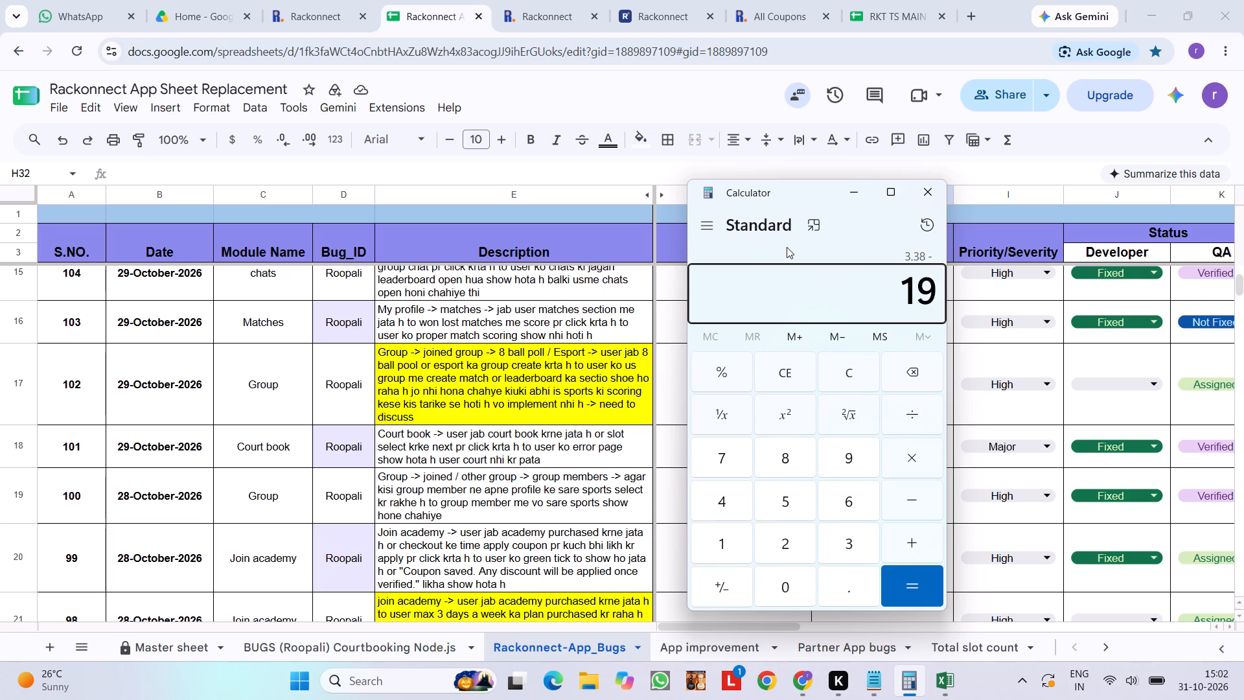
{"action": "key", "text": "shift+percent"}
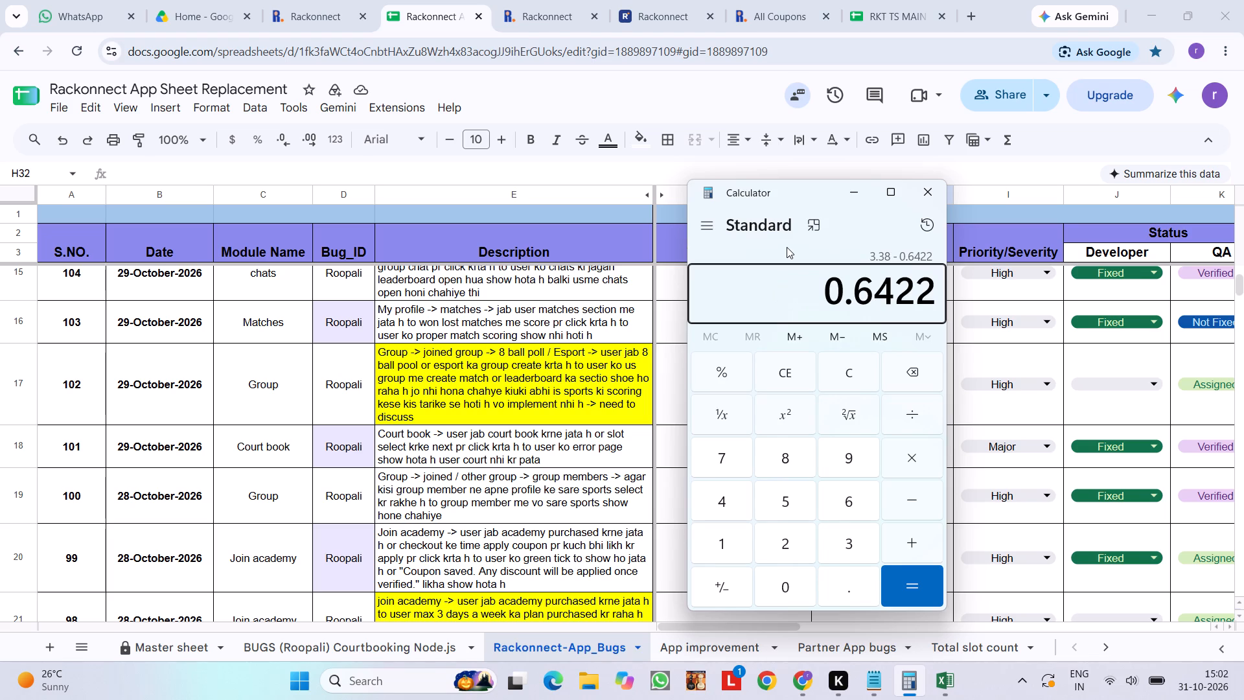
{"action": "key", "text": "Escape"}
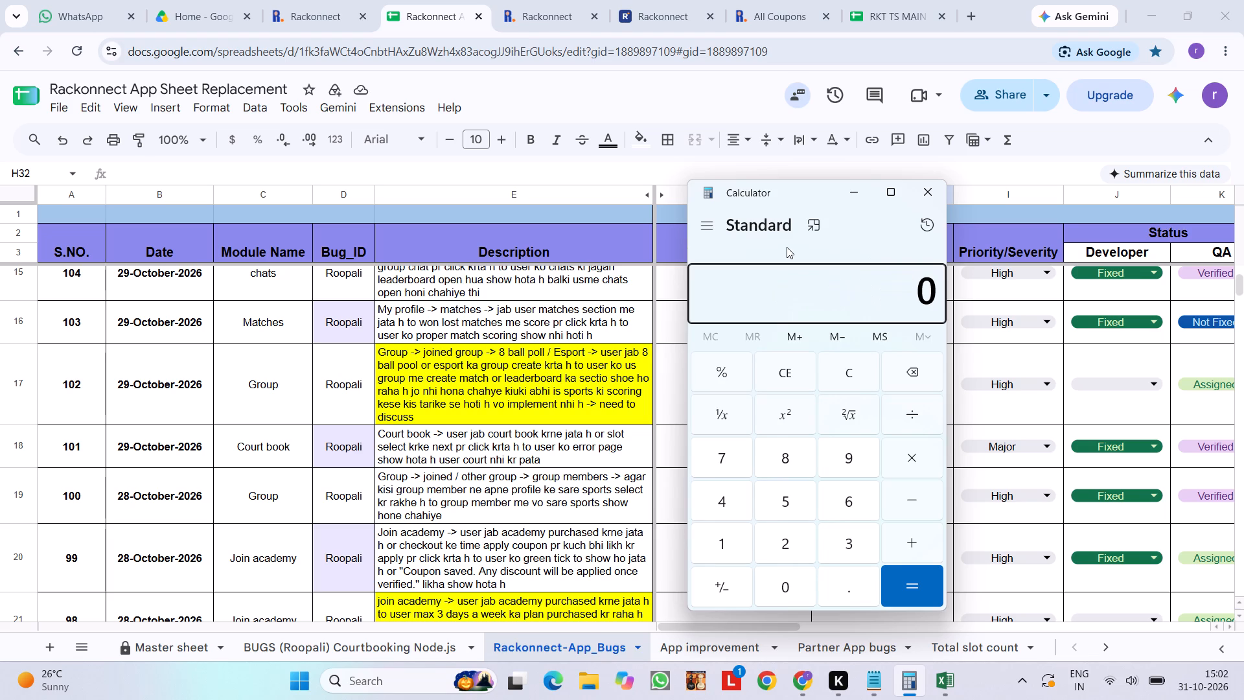
Calculate 3.38 minus 10%, and add 18% to that result.
{"action": "type", "text": "3.38-10"}
{"action": "key", "text": "shift+percent"}
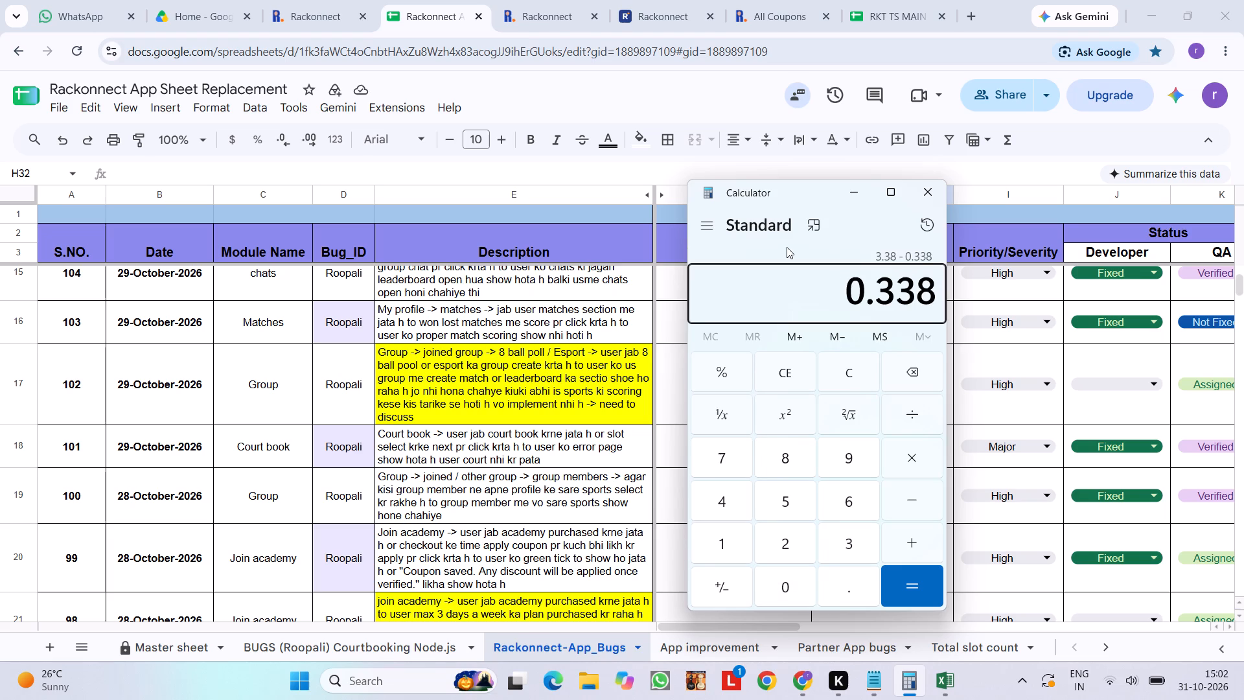
{"action": "key", "text": "Return"}
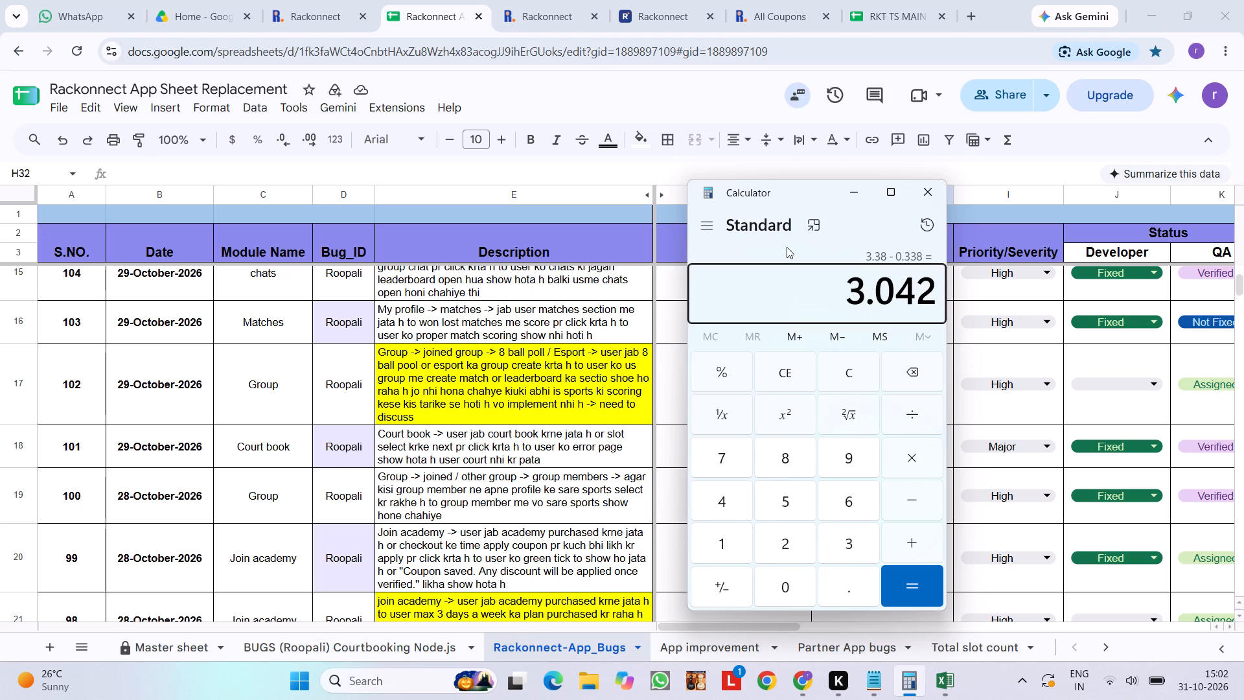
{"action": "type", "text": "+18"}
{"action": "key", "text": "shift+percent"}
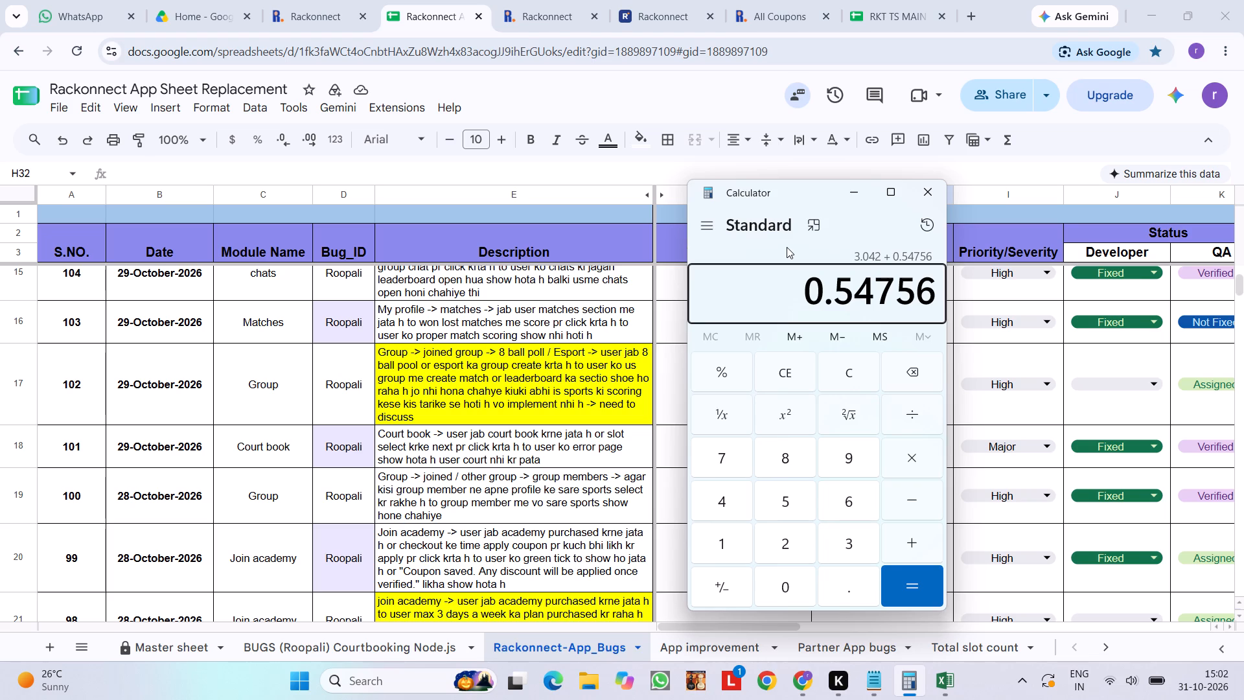
{"action": "key", "text": "Return"}
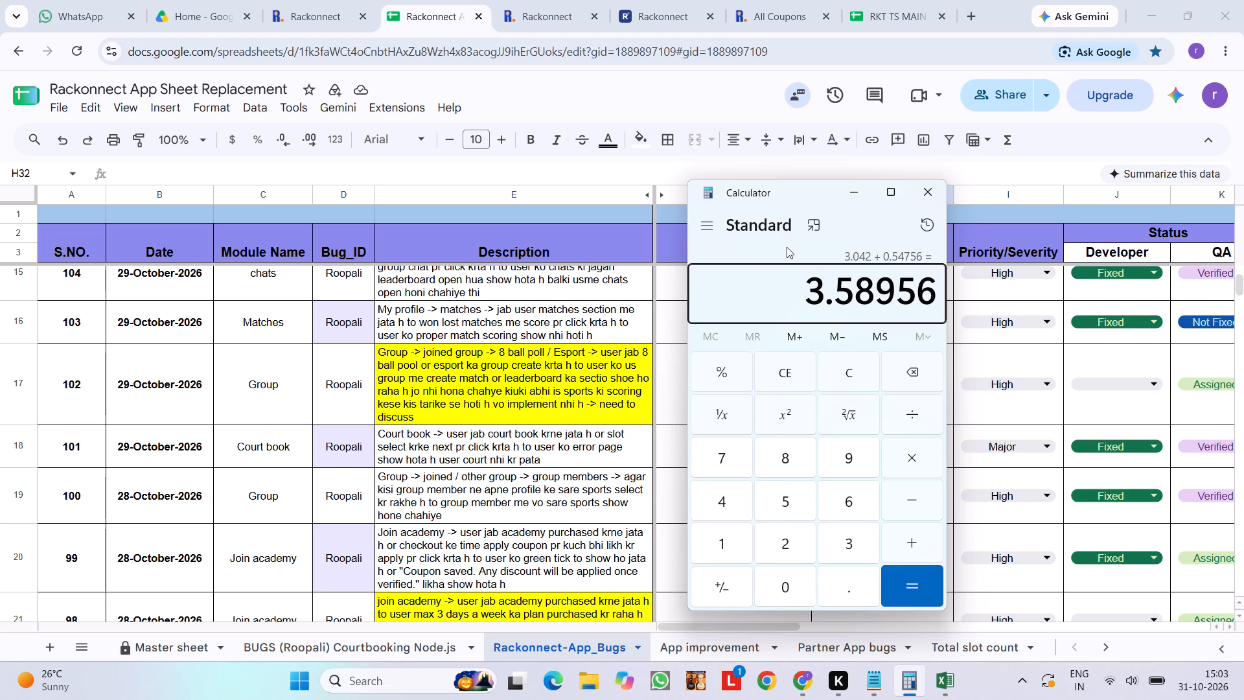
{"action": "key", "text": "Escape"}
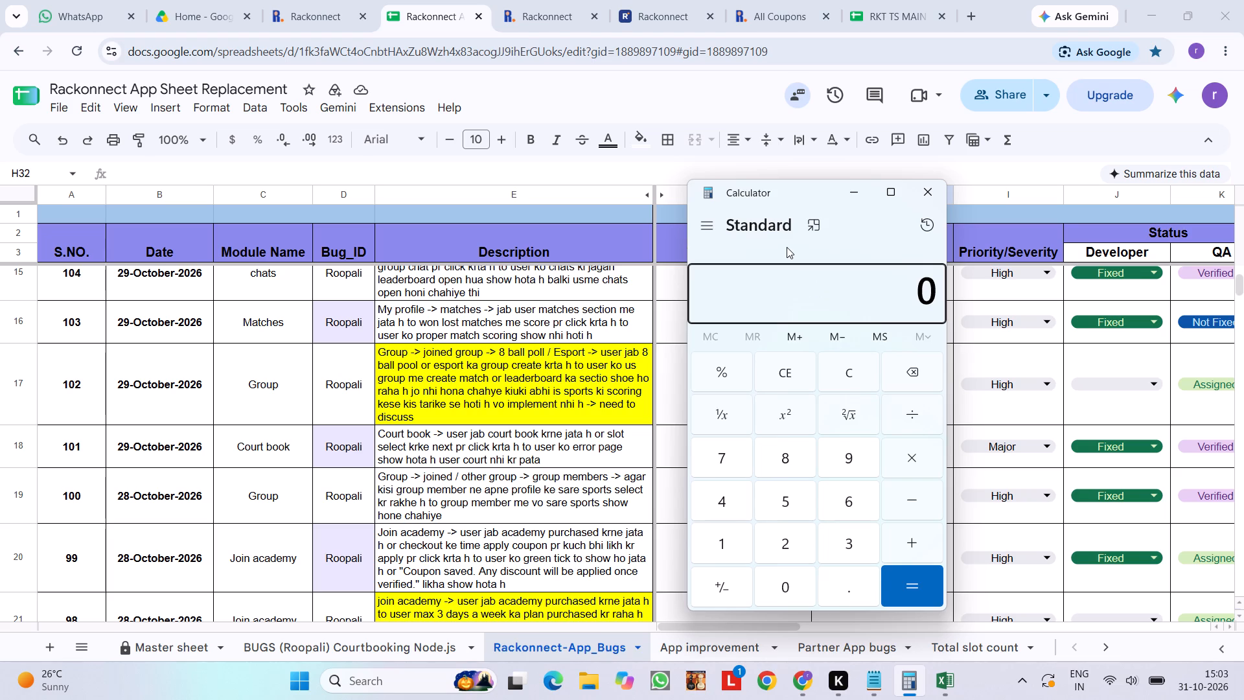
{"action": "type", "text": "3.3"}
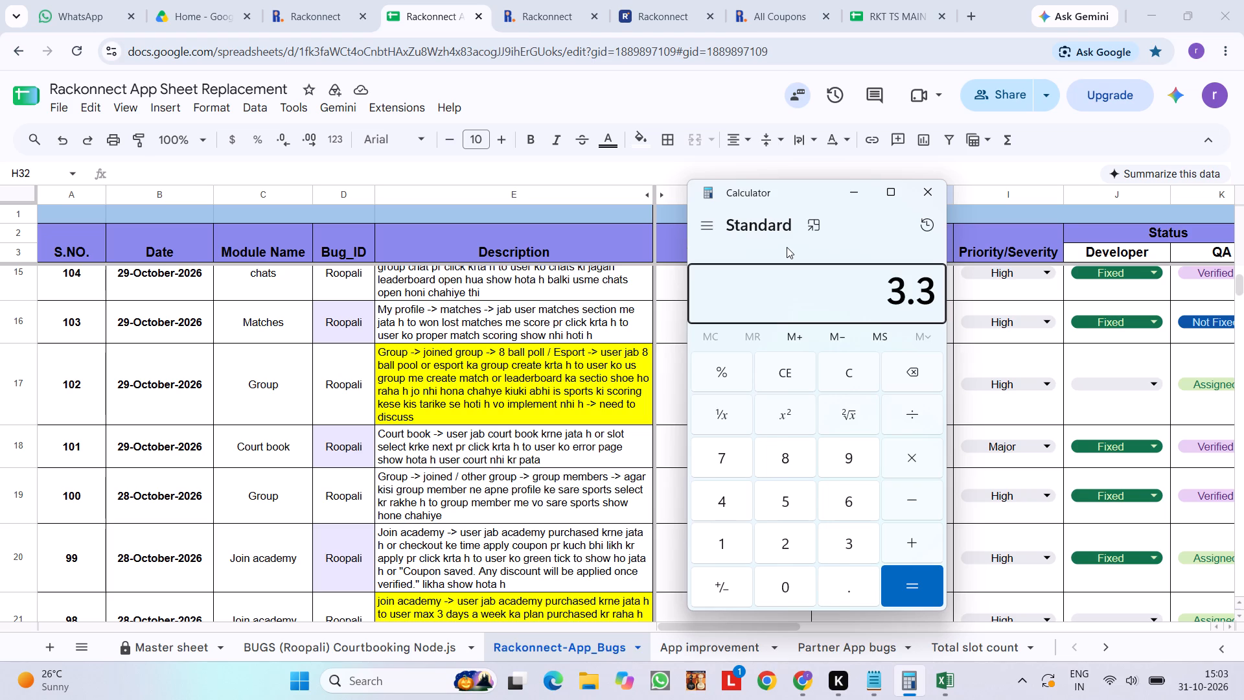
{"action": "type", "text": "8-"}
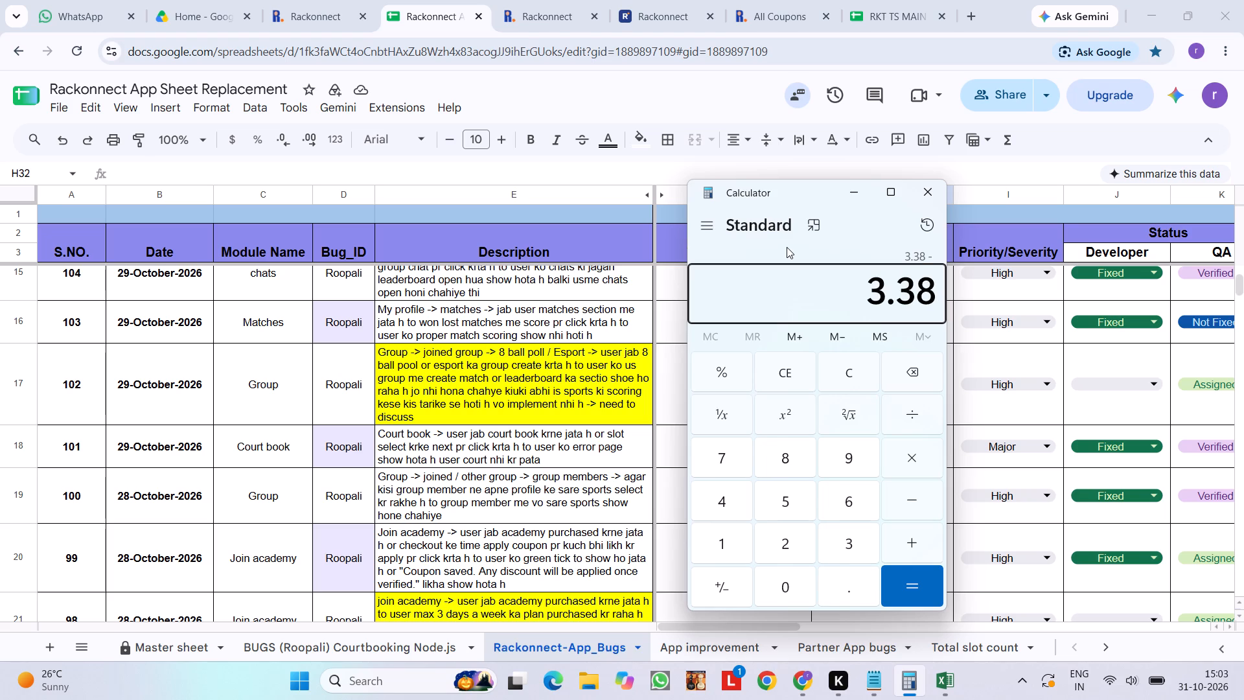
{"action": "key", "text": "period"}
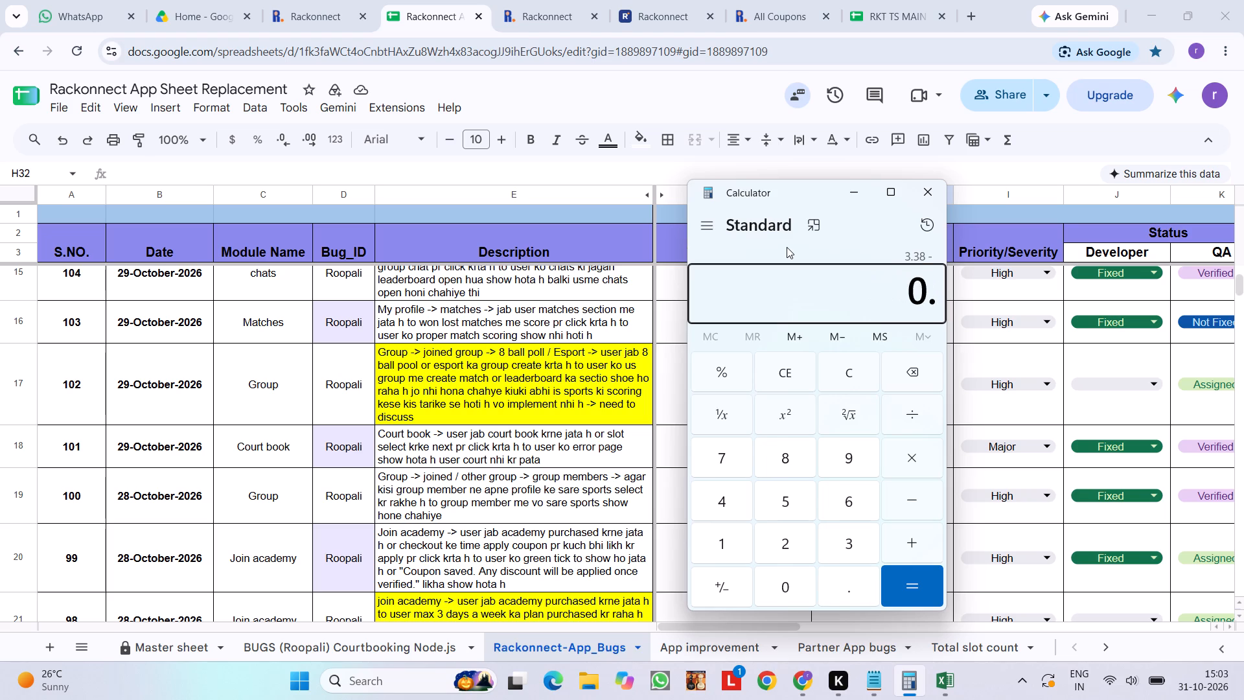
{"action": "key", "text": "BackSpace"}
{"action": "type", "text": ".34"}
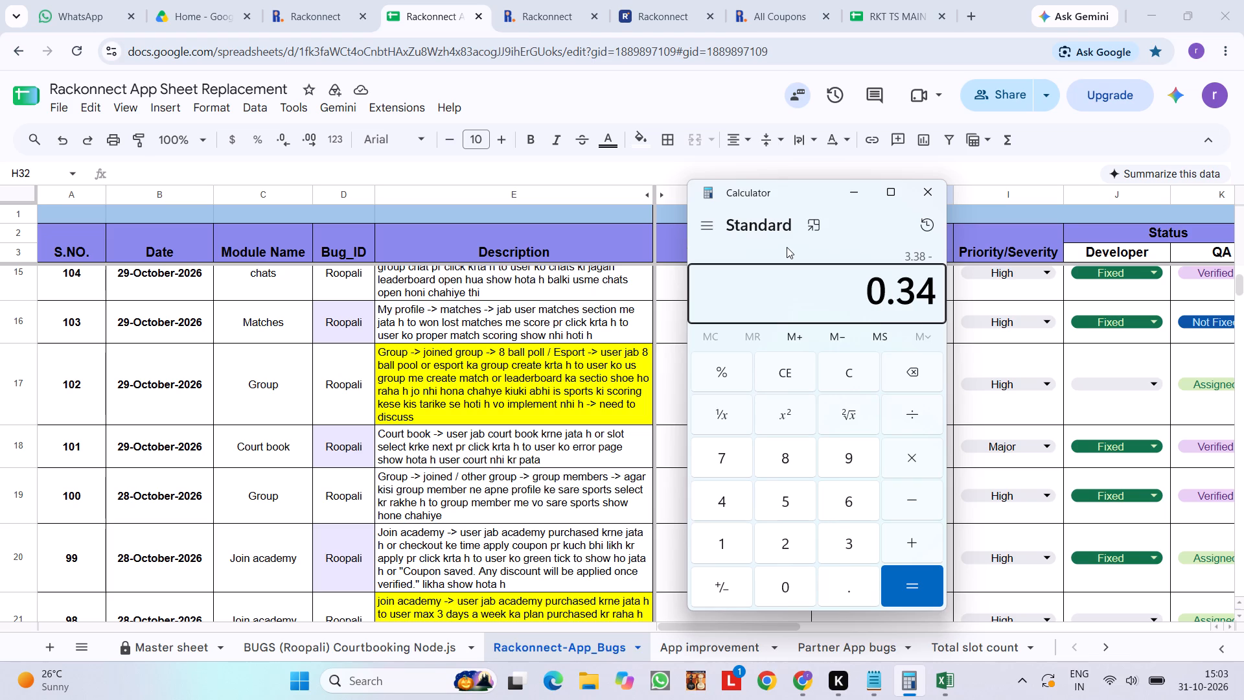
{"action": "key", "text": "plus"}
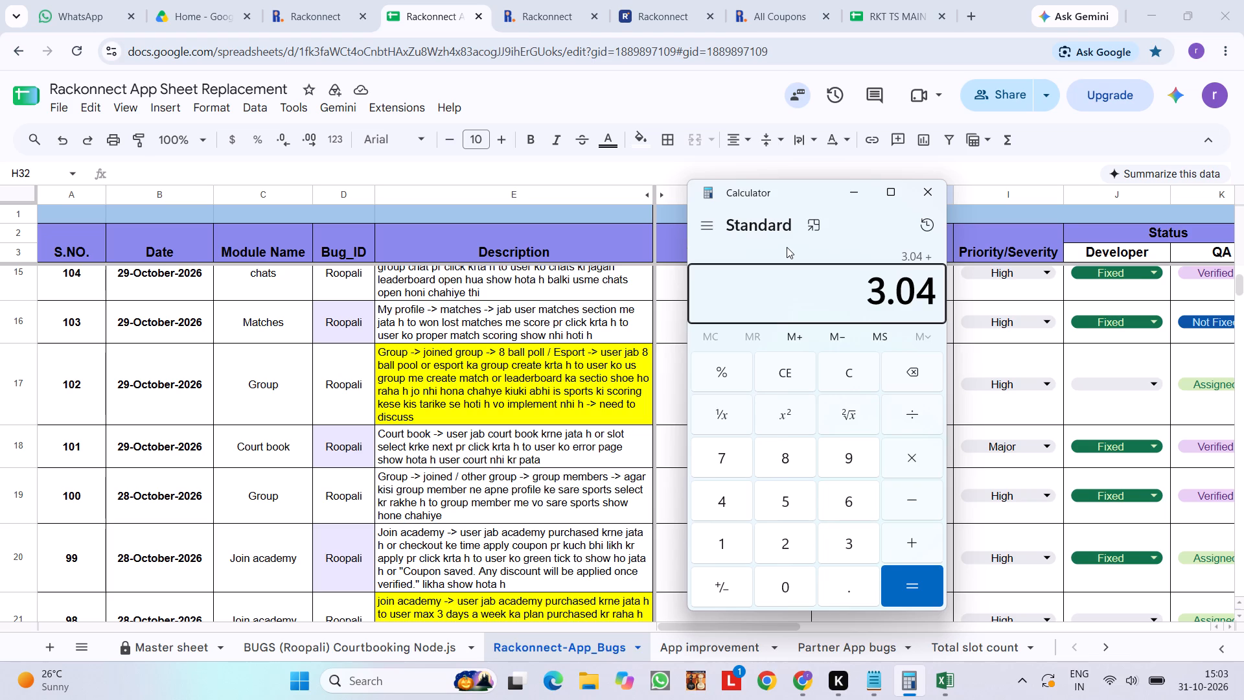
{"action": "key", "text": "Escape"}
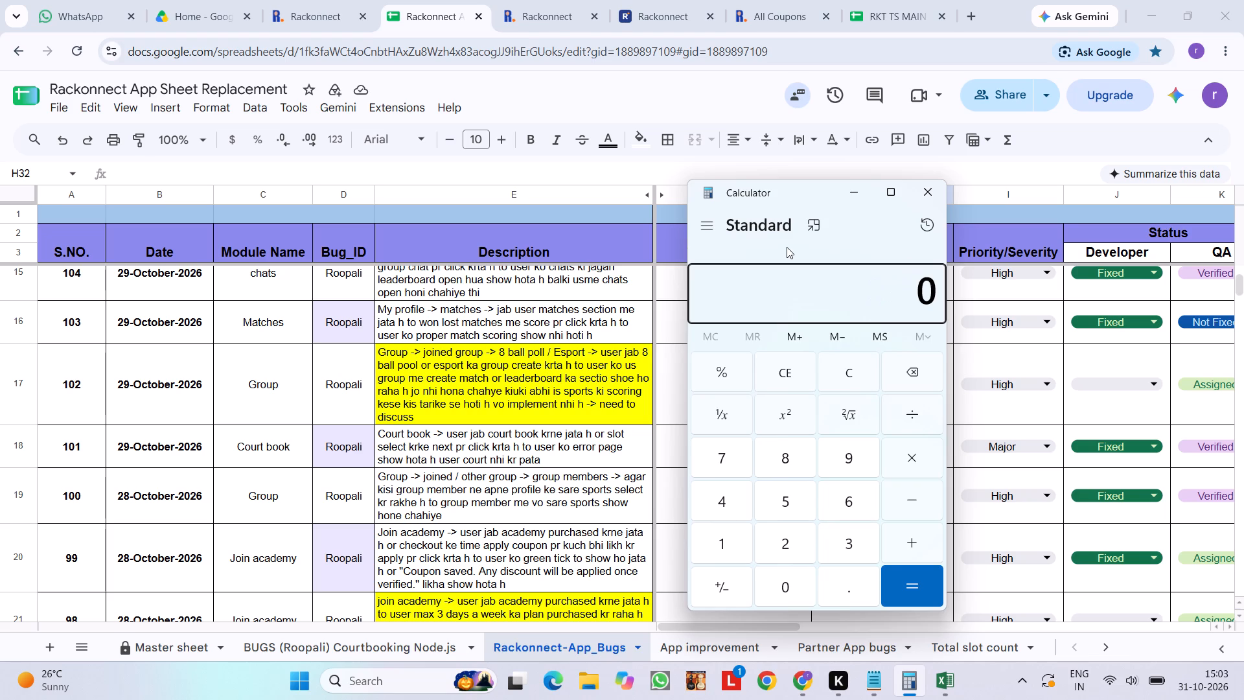
Clear the calculator and recalculate with rounded amounts: 3.38 minus 0.34, plus 0.55.
{"action": "type", "text": "3.38"}
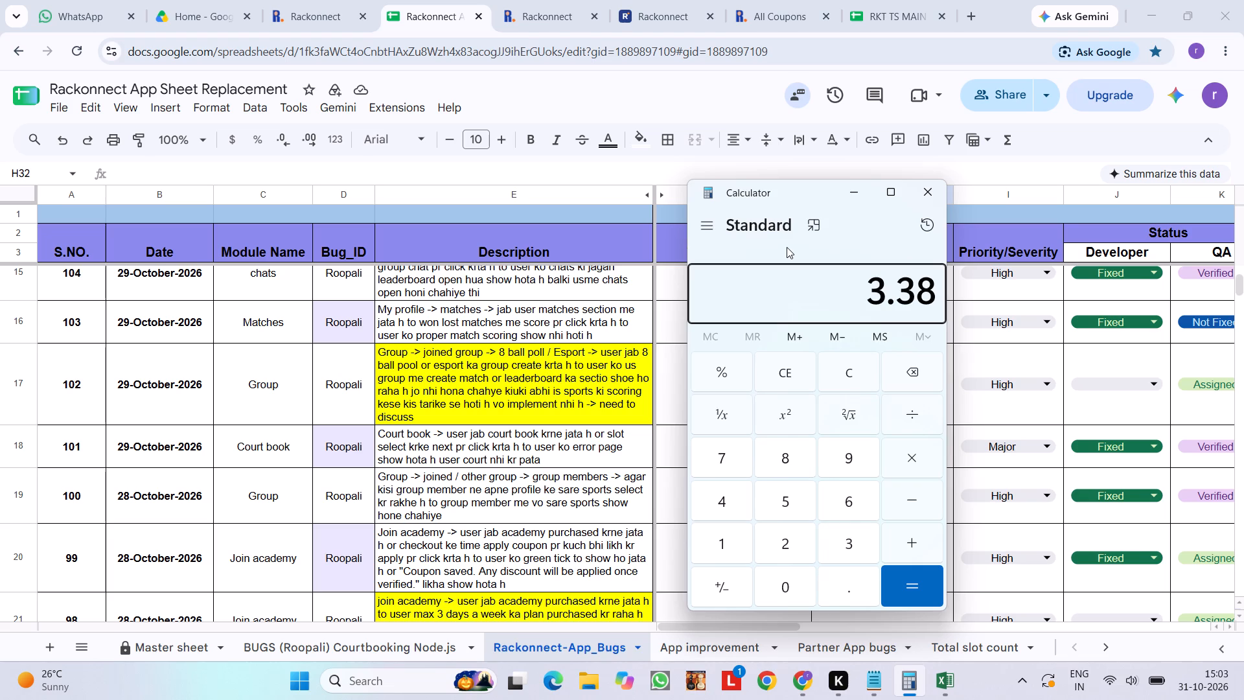
{"action": "type", "text": "-0.3"}
{"action": "key", "text": "4"}
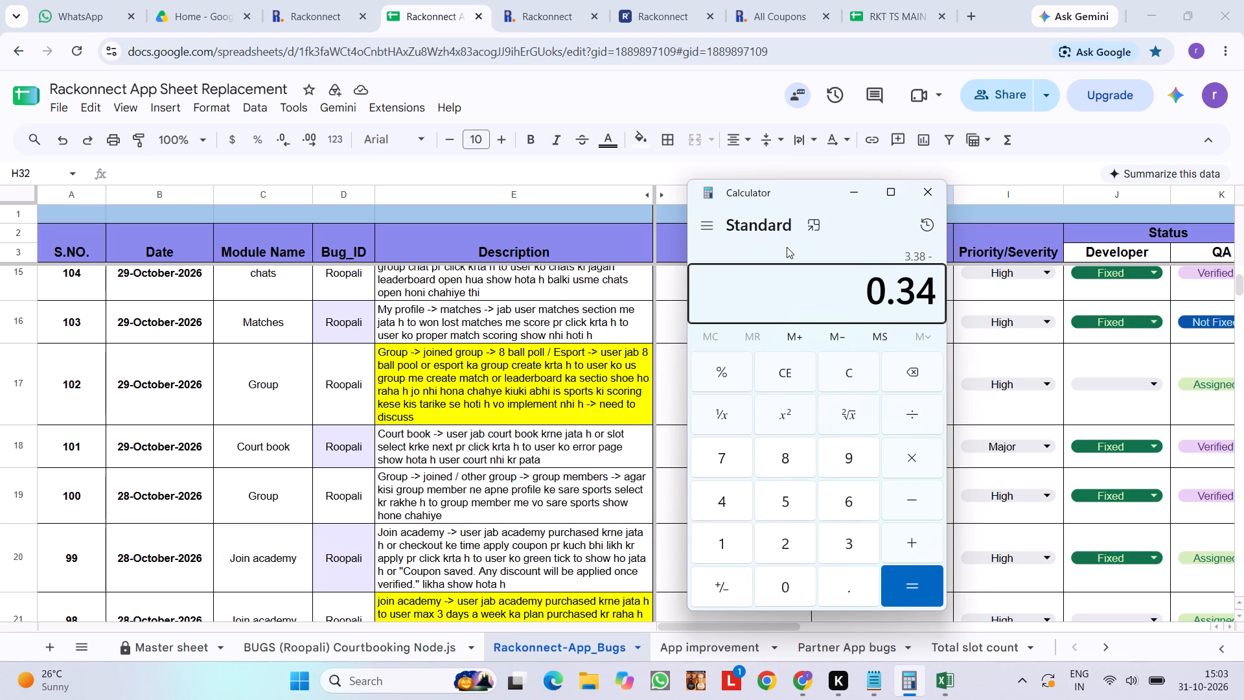
{"action": "key", "text": "Return"}
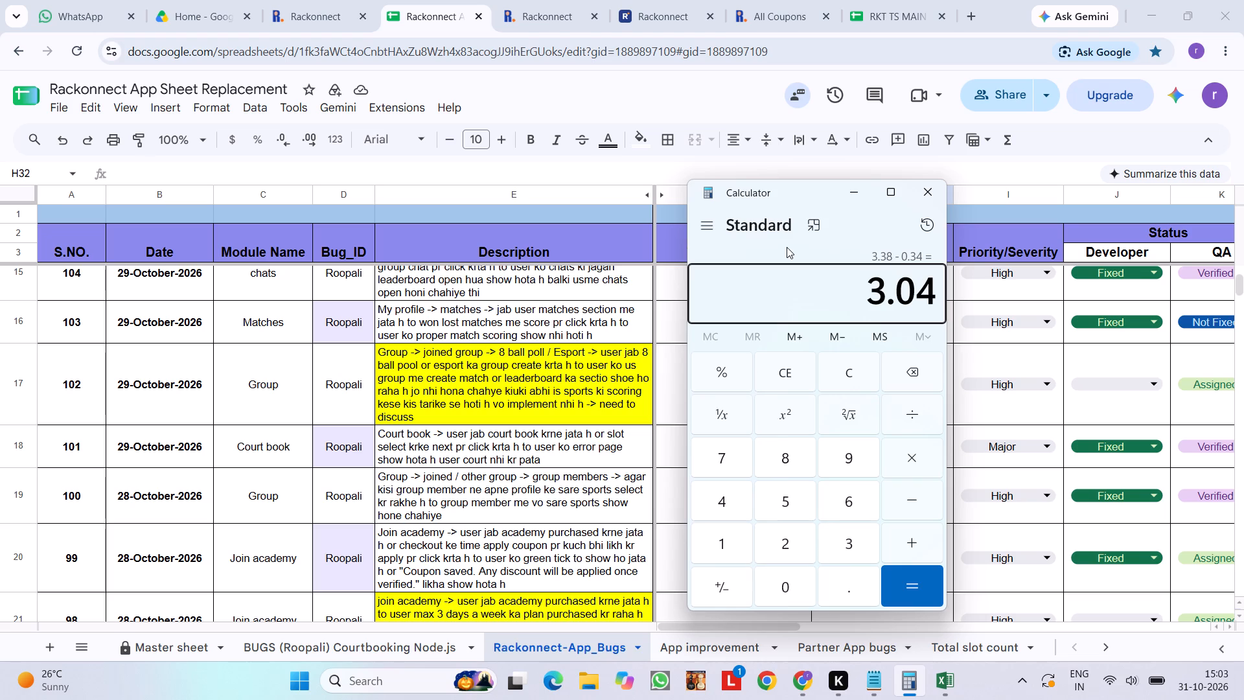
{"action": "type", "text": "+0."}
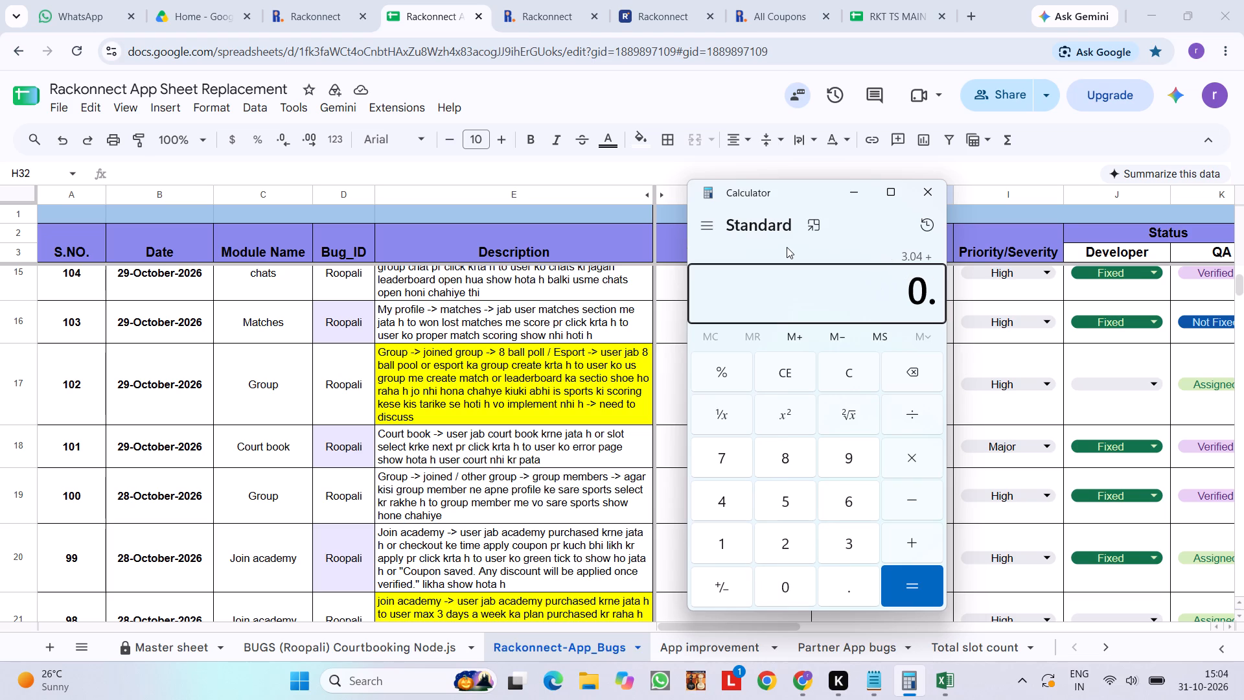
{"action": "type", "text": "55"}
{"action": "key", "text": "Return"}
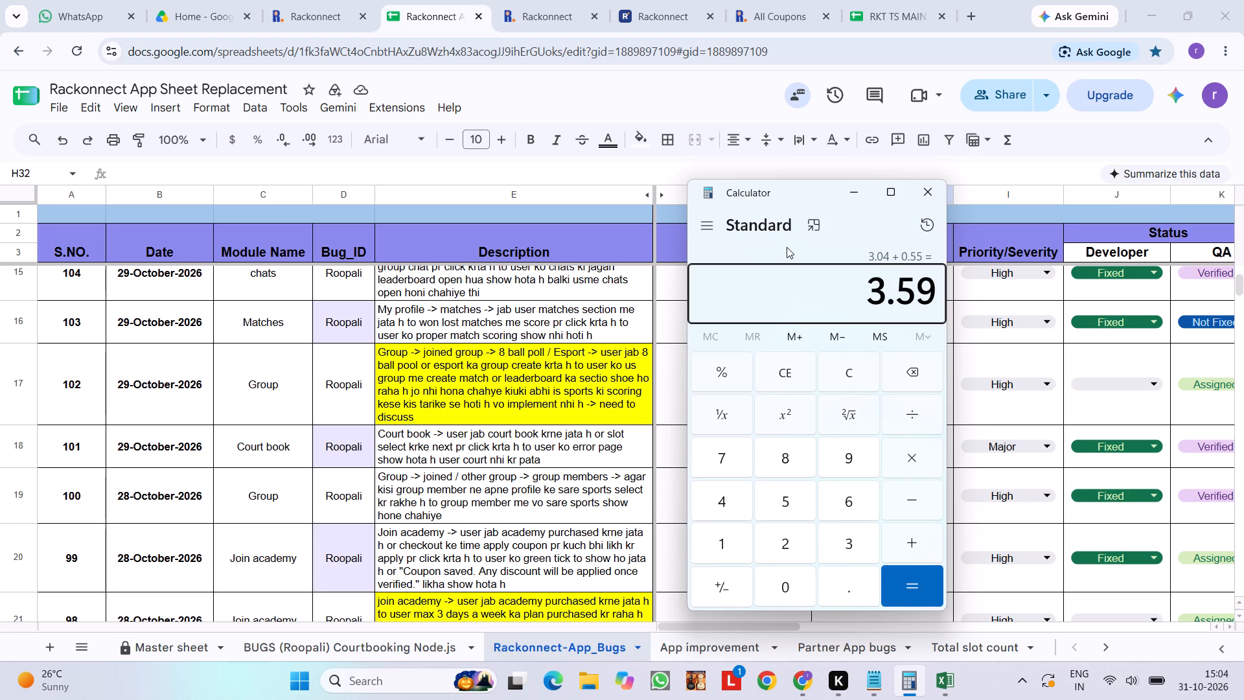
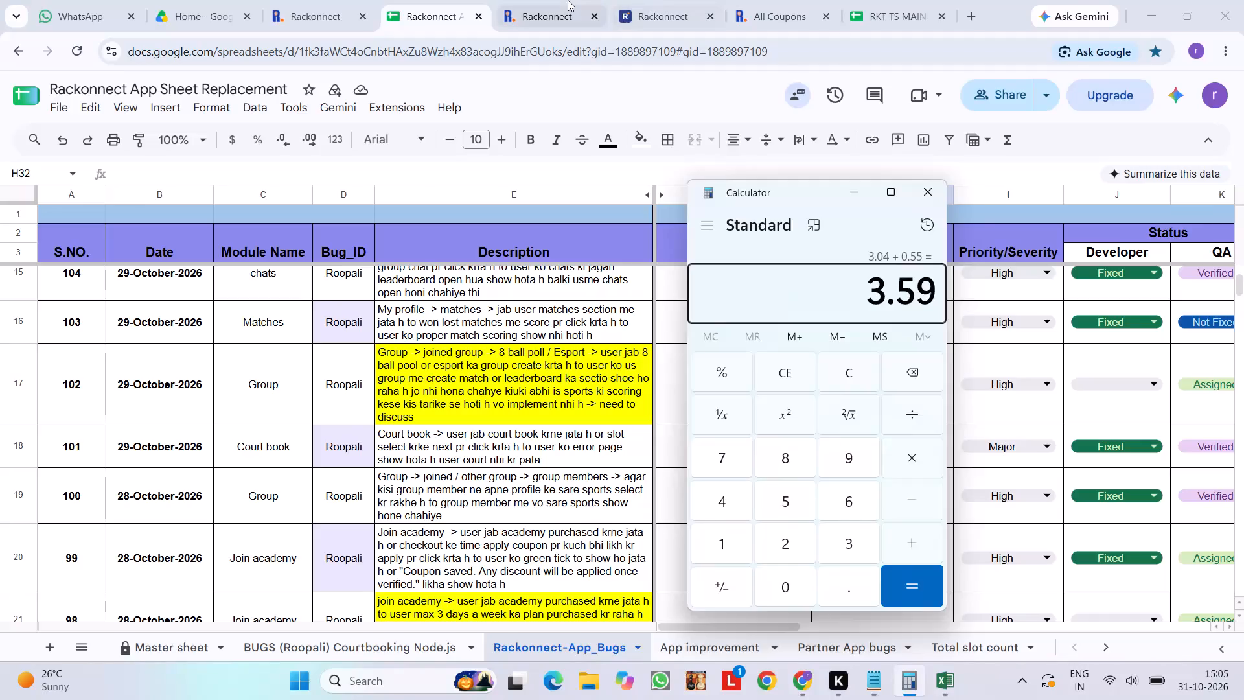
Switch to the Rackonnect admin site, open the Block Courts page and change the venue to Only For Internal Team.
{"action": "left_click", "coordinate": [568, 0]}
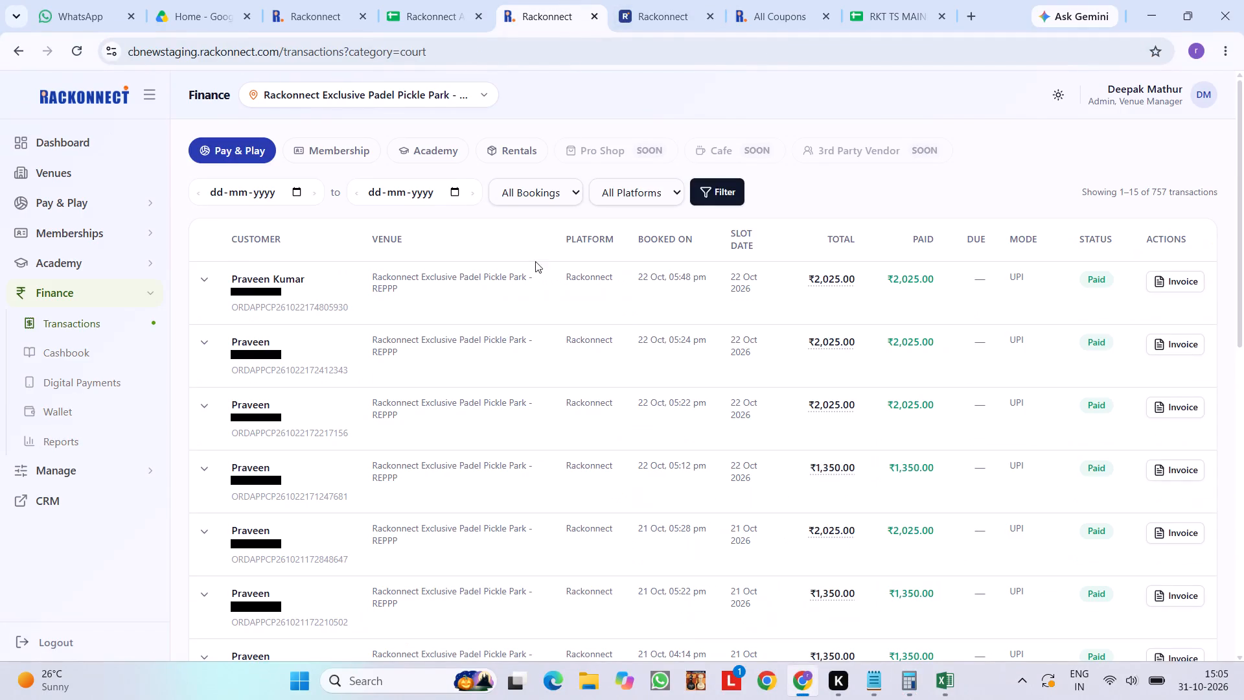
{"action": "left_click", "coordinate": [84, 458]}
{"action": "left_click", "coordinate": [108, 360]}
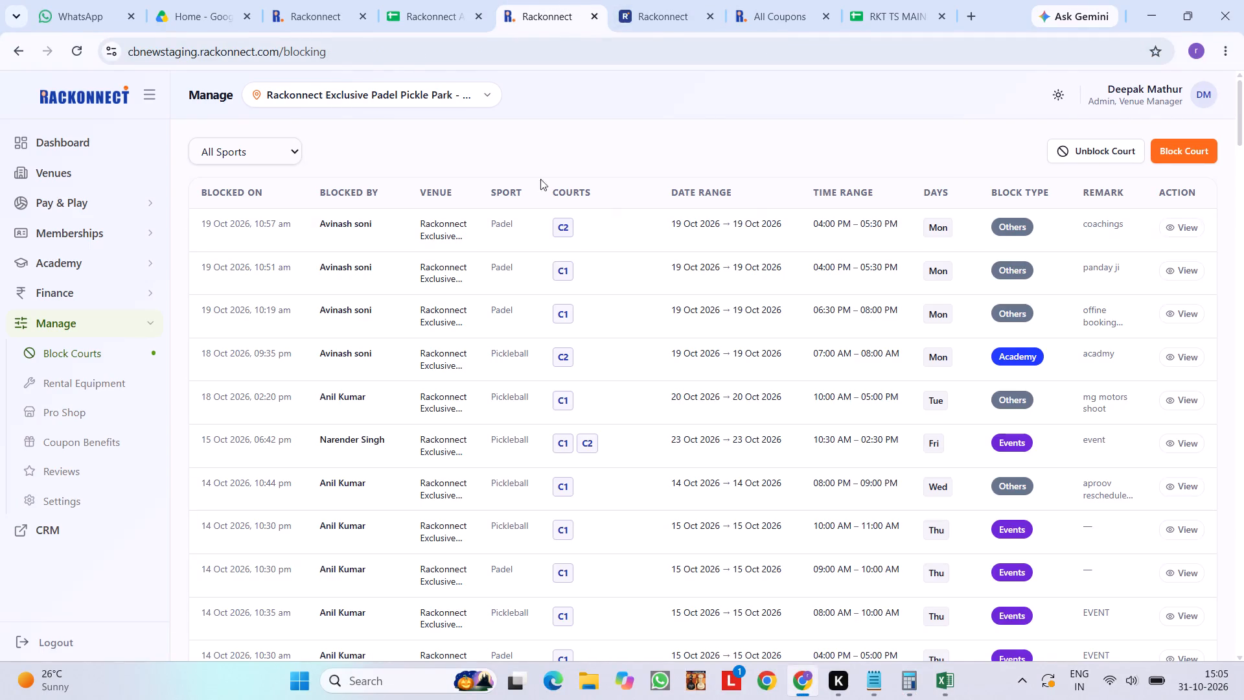
{"action": "left_click", "coordinate": [374, 97]}
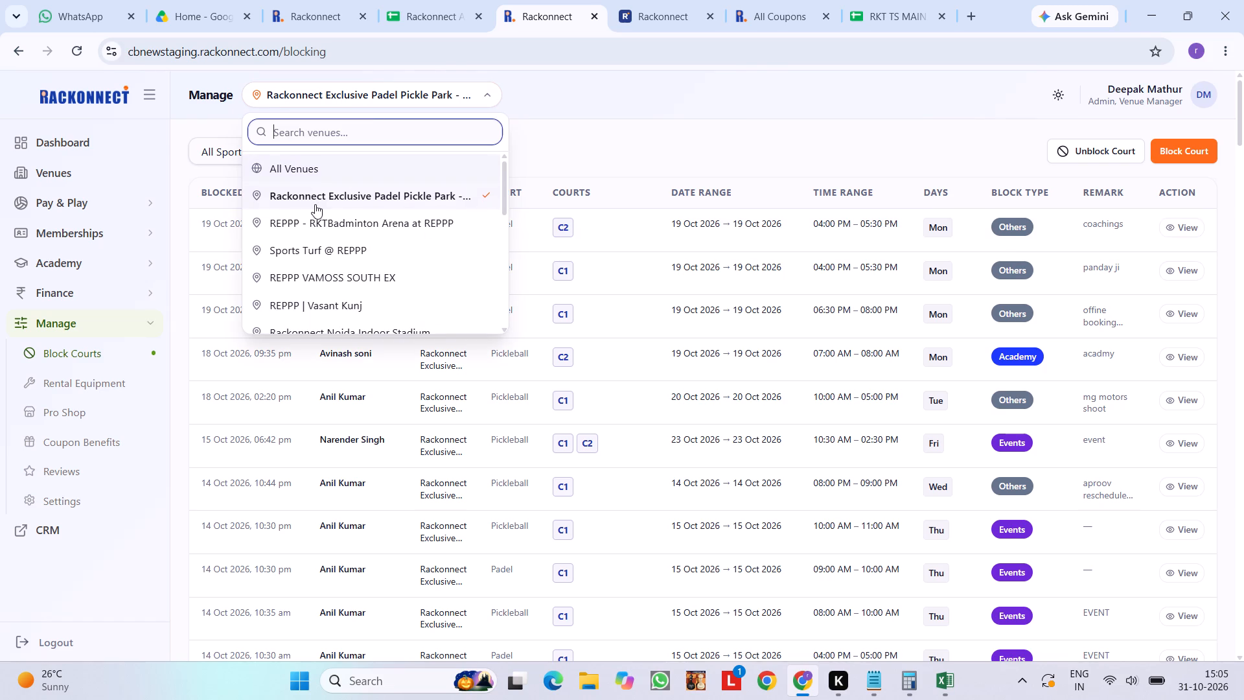
{"action": "scroll", "coordinate": [315, 204], "scroll_direction": "down", "scroll_amount": 5}
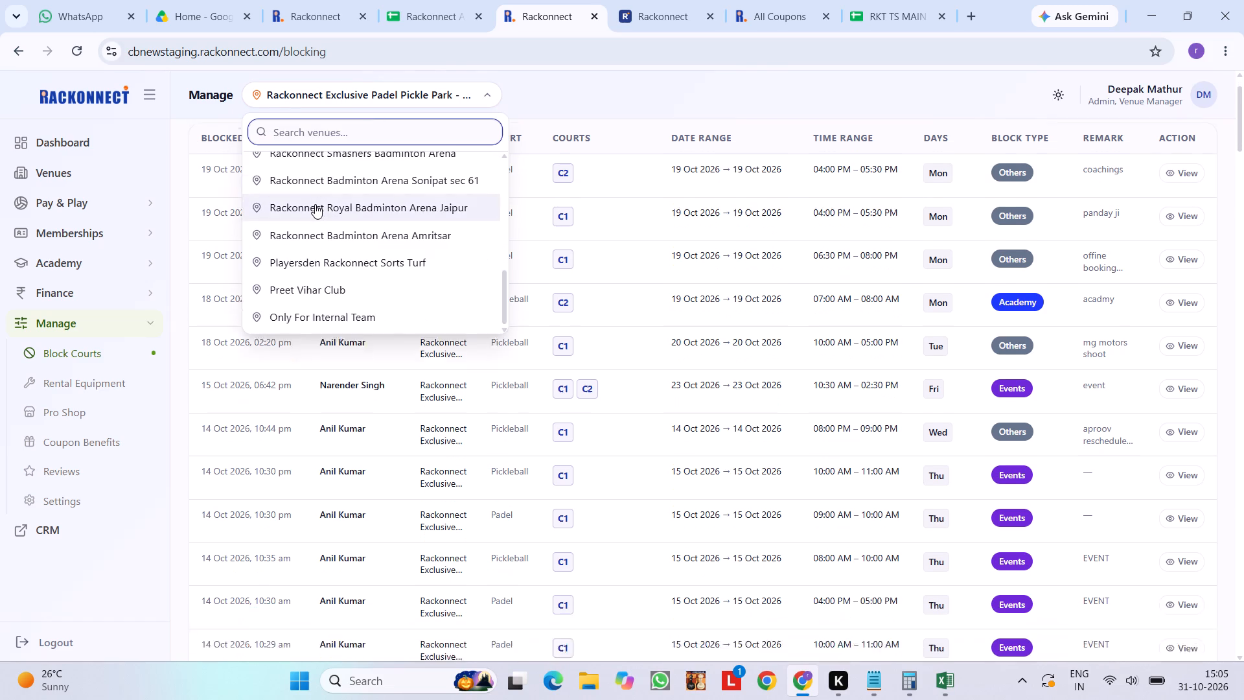
{"action": "scroll", "coordinate": [315, 204], "scroll_direction": "down", "scroll_amount": 2}
{"action": "left_click", "coordinate": [323, 312]}
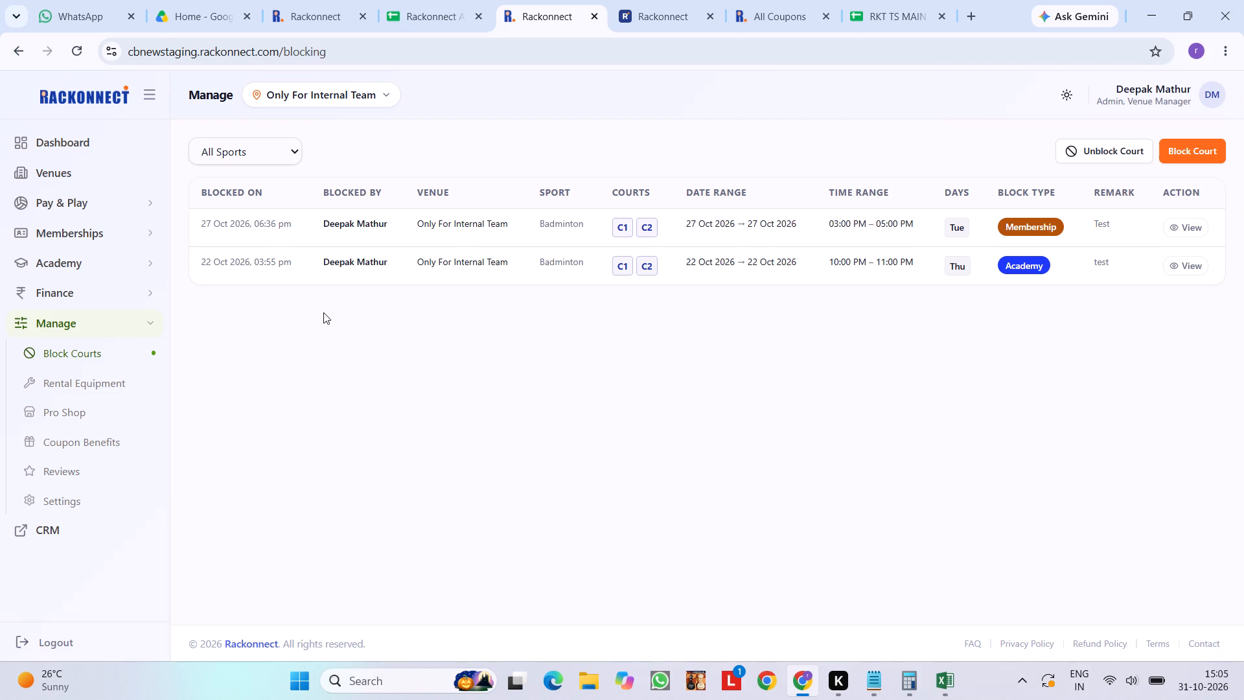
Open the finance transactions and inspect the total breakdown of the newest Pay & Play booking.
{"action": "left_click", "coordinate": [49, 286]}
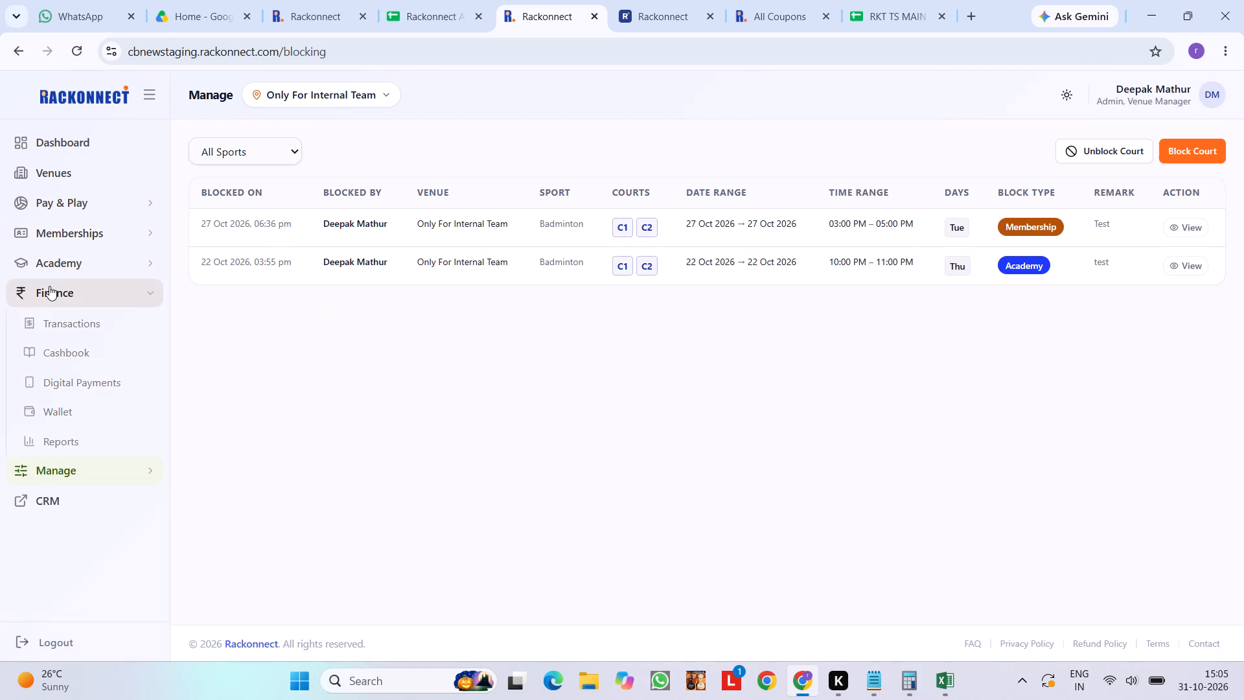
{"action": "left_click", "coordinate": [108, 318]}
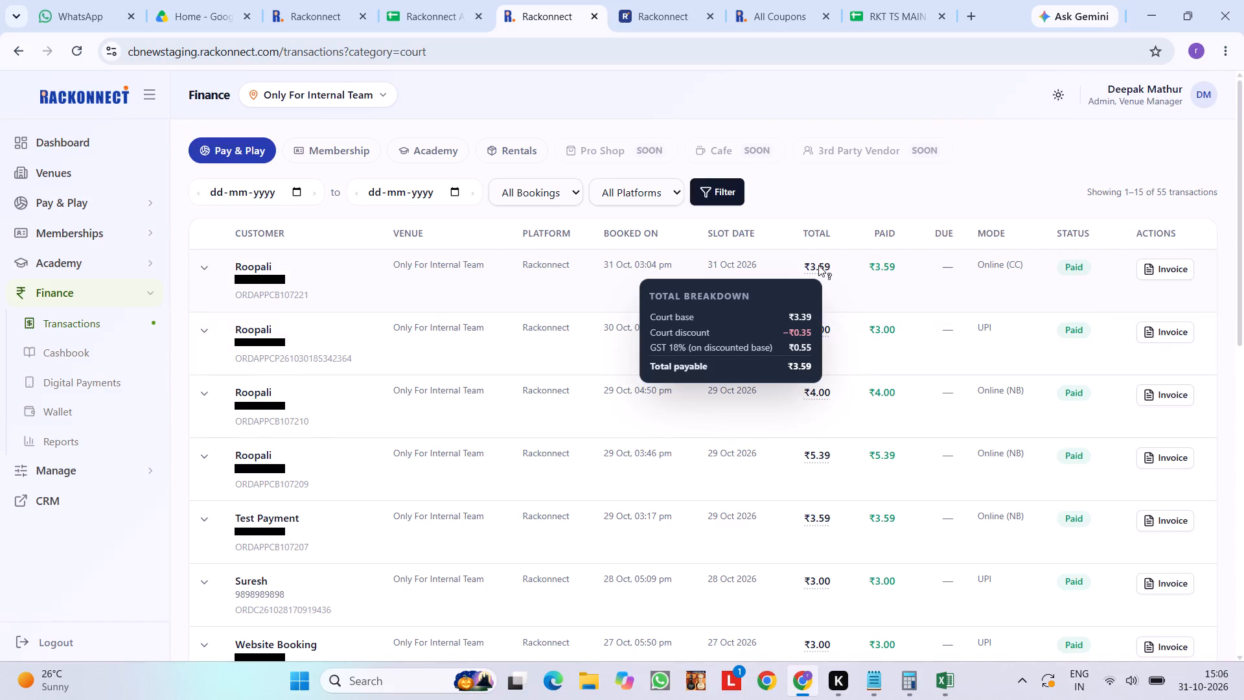
Open the newest booking's invoice and examine its court bookings, base total, GST, discount and total amount.
{"action": "left_click", "coordinate": [1147, 273]}
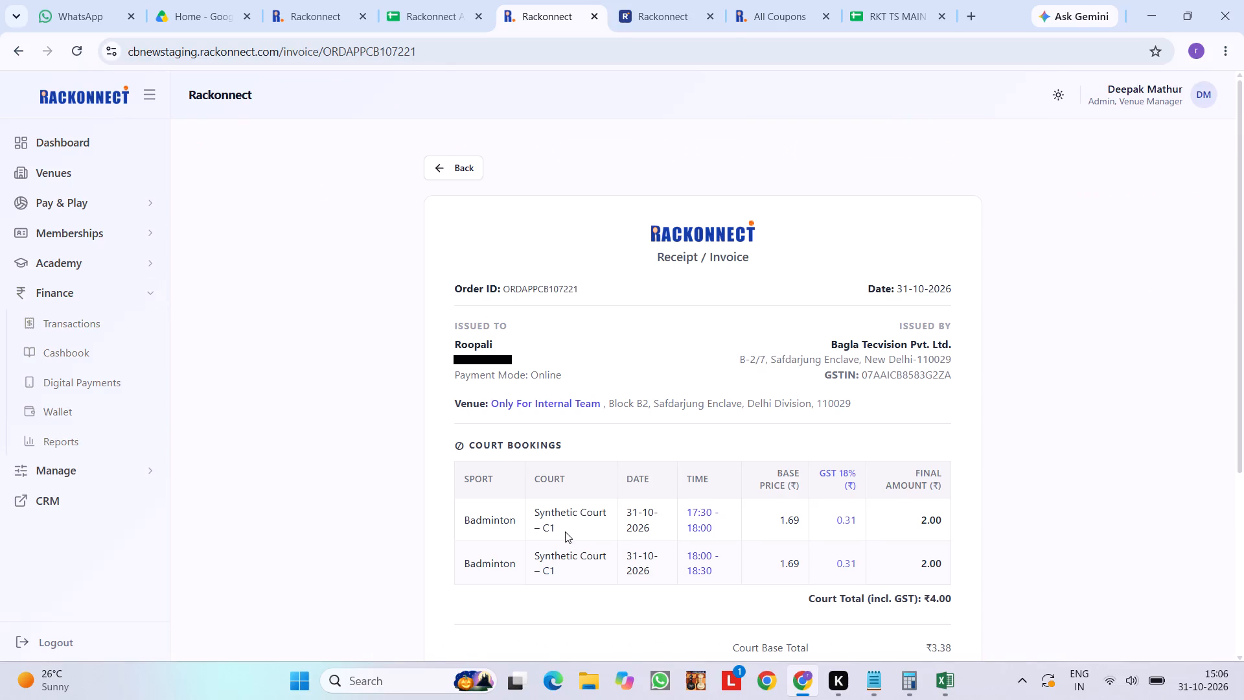
{"action": "scroll", "coordinate": [795, 484], "scroll_direction": "down", "scroll_amount": 4}
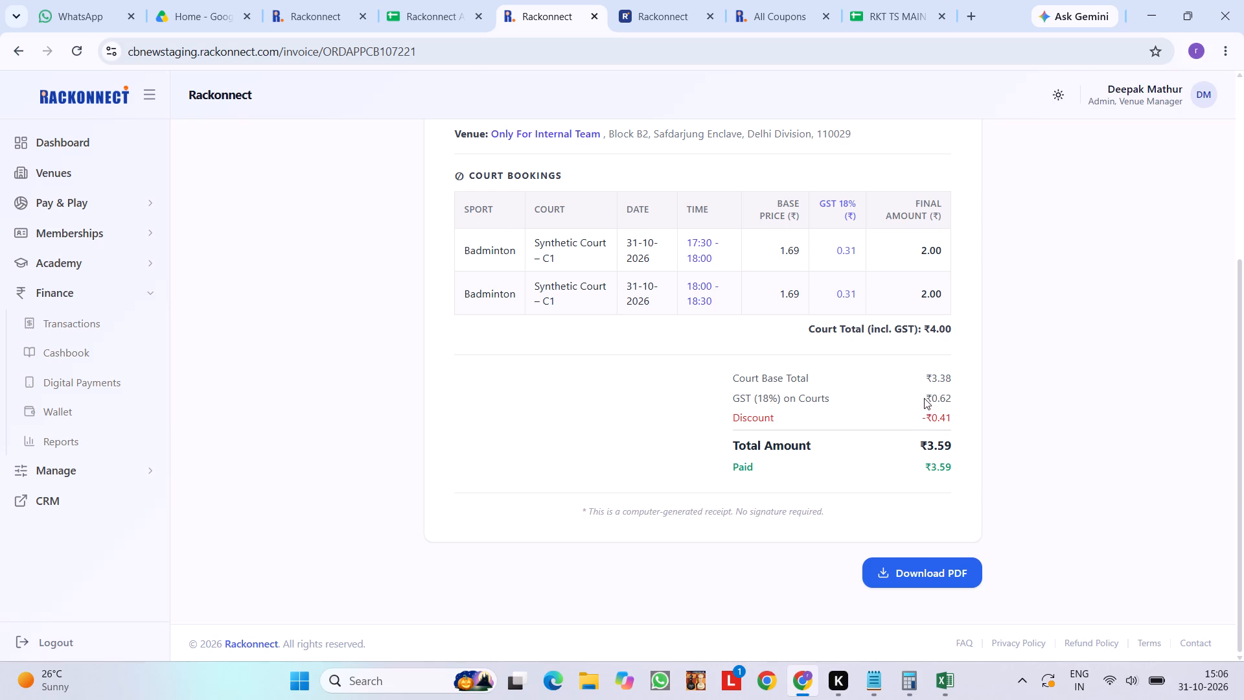
{"action": "left_click_drag", "start_coordinate": [916, 399], "coordinate": [938, 423]}
{"action": "left_click", "coordinate": [938, 423]}
{"action": "scroll", "coordinate": [927, 340], "scroll_direction": "up", "scroll_amount": 3}
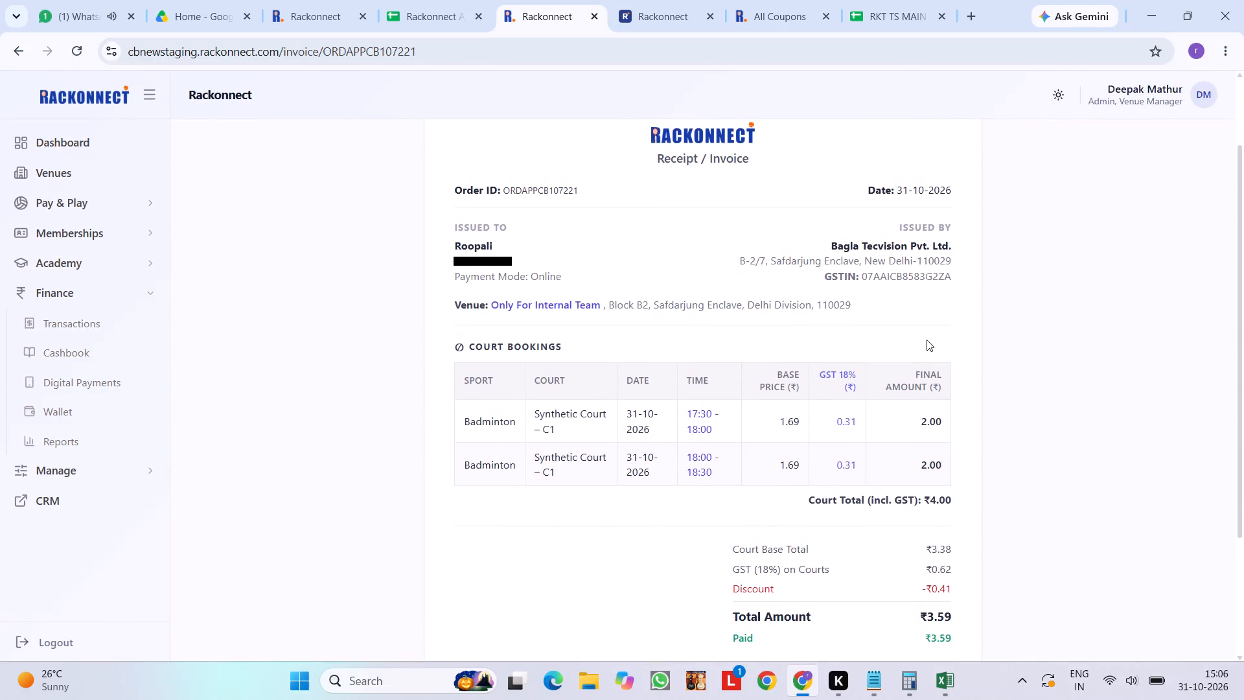
Take a screenshot of the newest booking's invoice page, framed from the address bar down to the paid amount at full width.
{"action": "key", "text": "shift+super+s"}
{"action": "left_click_drag", "start_coordinate": [0, 30], "coordinate": [610, 259]}
{"action": "scroll", "coordinate": [420, 207], "scroll_direction": "right", "scroll_amount": 1}
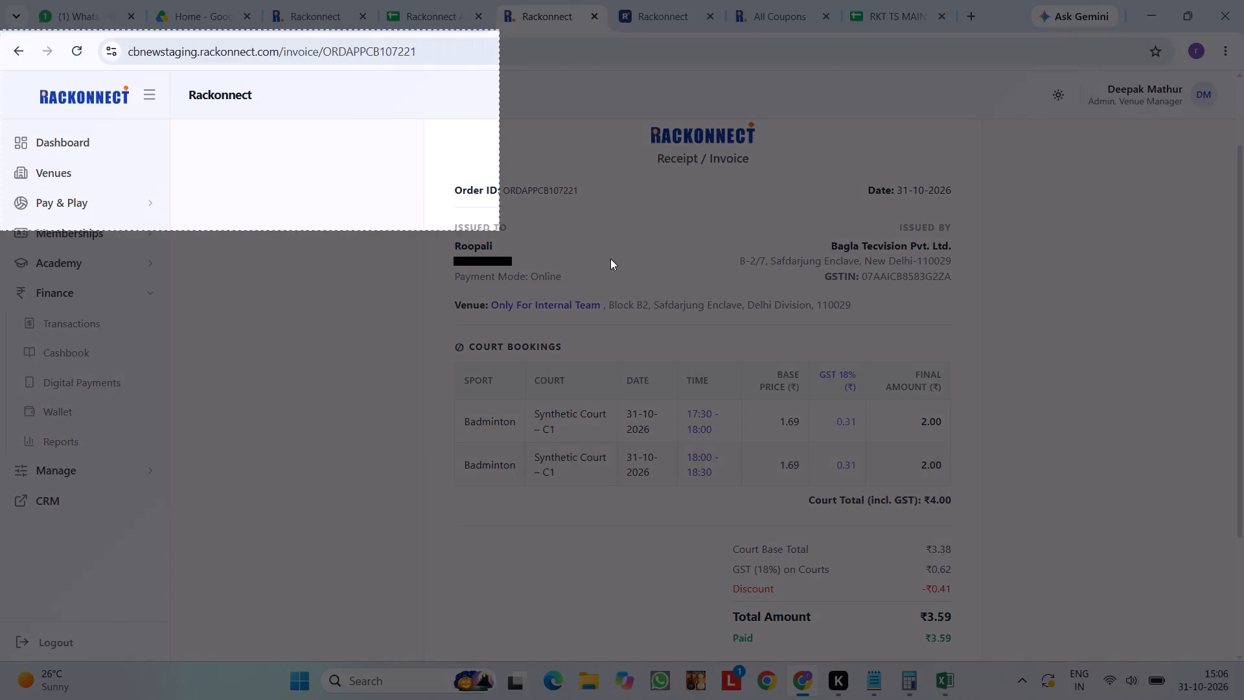
{"action": "left_click_drag", "start_coordinate": [610, 259], "coordinate": [1243, 601]}
{"action": "scroll", "coordinate": [610, 259], "scroll_direction": "right", "scroll_amount": 1}
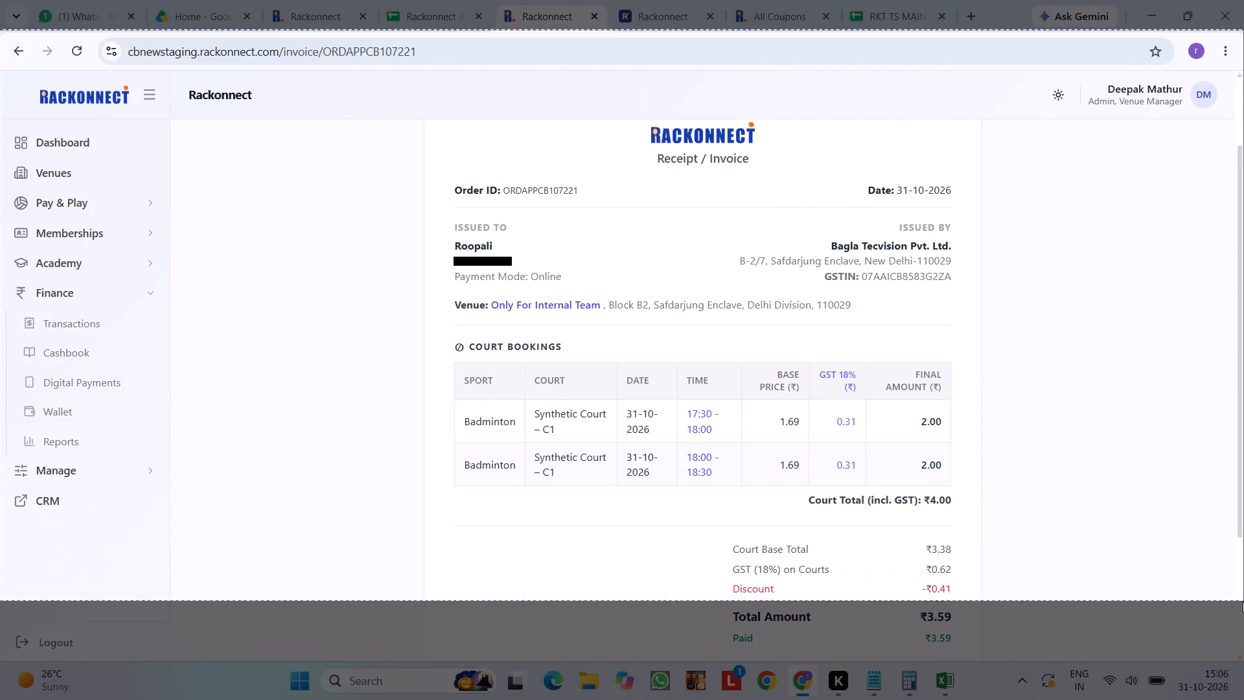
{"action": "scroll", "coordinate": [1243, 601], "scroll_direction": "right", "scroll_amount": 1}
{"action": "left_click_drag", "start_coordinate": [1243, 601], "coordinate": [1243, 669]}
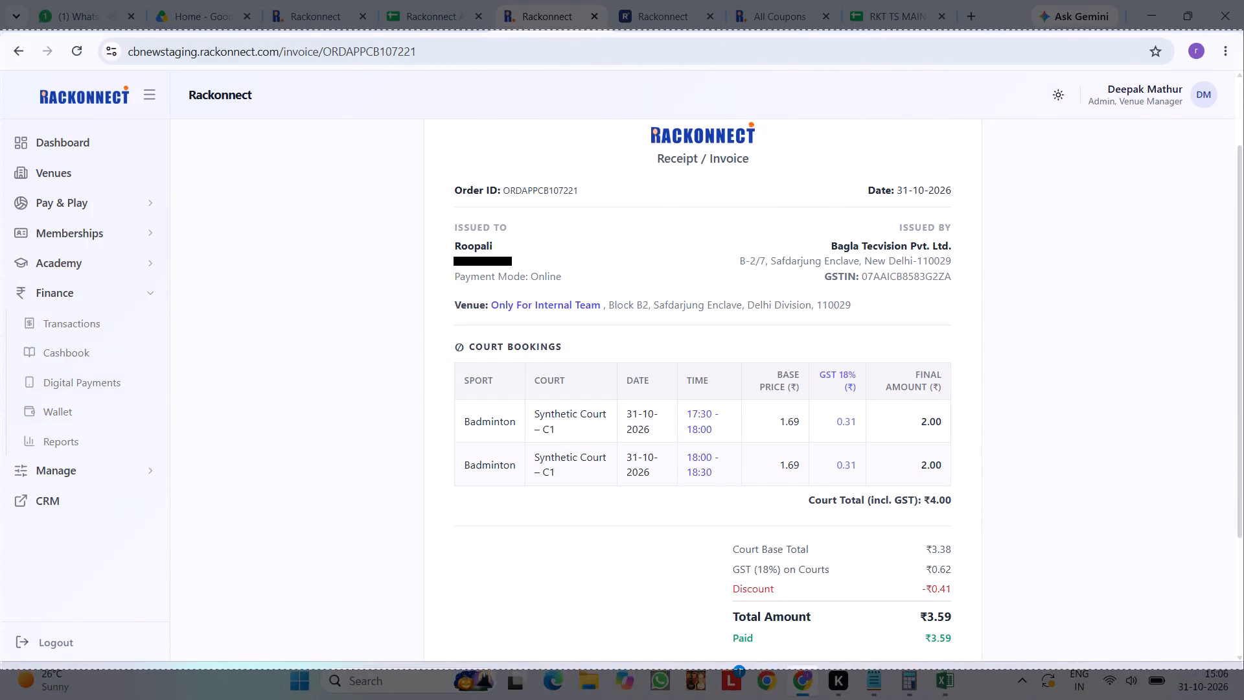
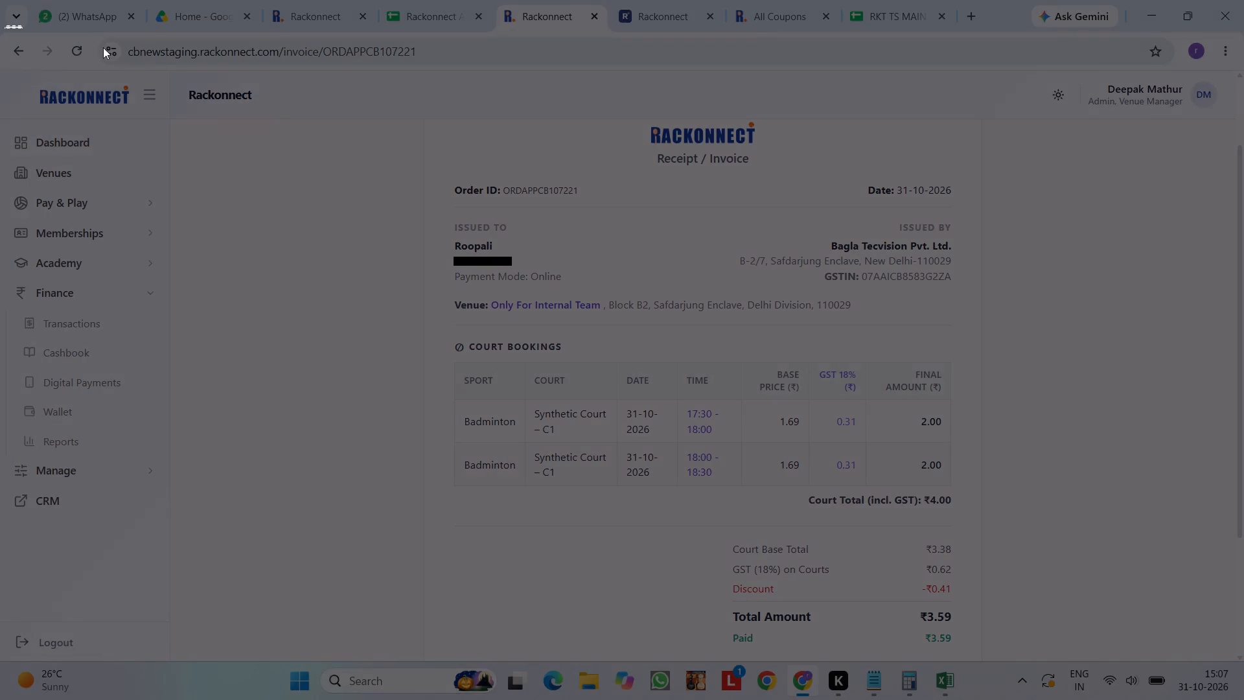
Capture a screenshot of the invoice page from the address bar to the paid amount, including the court bookings and totals.
{"action": "left_click_drag", "start_coordinate": [103, 47], "coordinate": [1122, 616]}
{"action": "scroll", "coordinate": [169, 62], "scroll_direction": "right", "scroll_amount": 2}
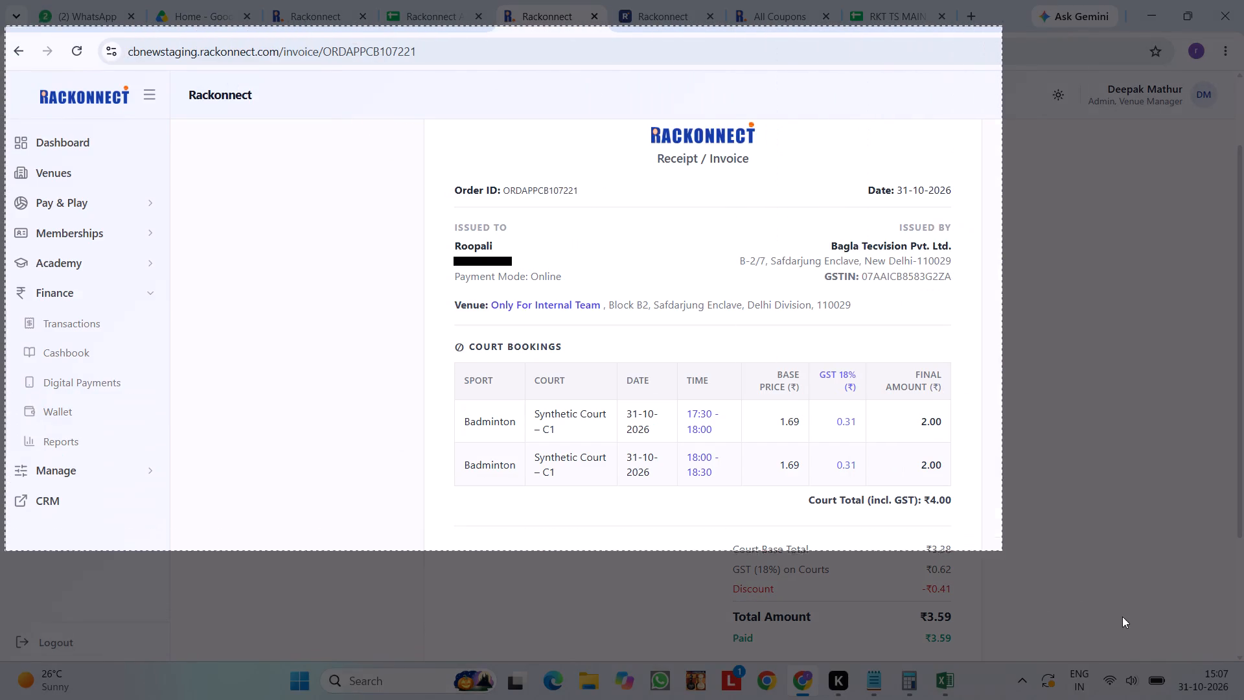
{"action": "scroll", "coordinate": [1122, 616], "scroll_direction": "right", "scroll_amount": 1}
{"action": "left_click_drag", "start_coordinate": [1122, 616], "coordinate": [1243, 667]}
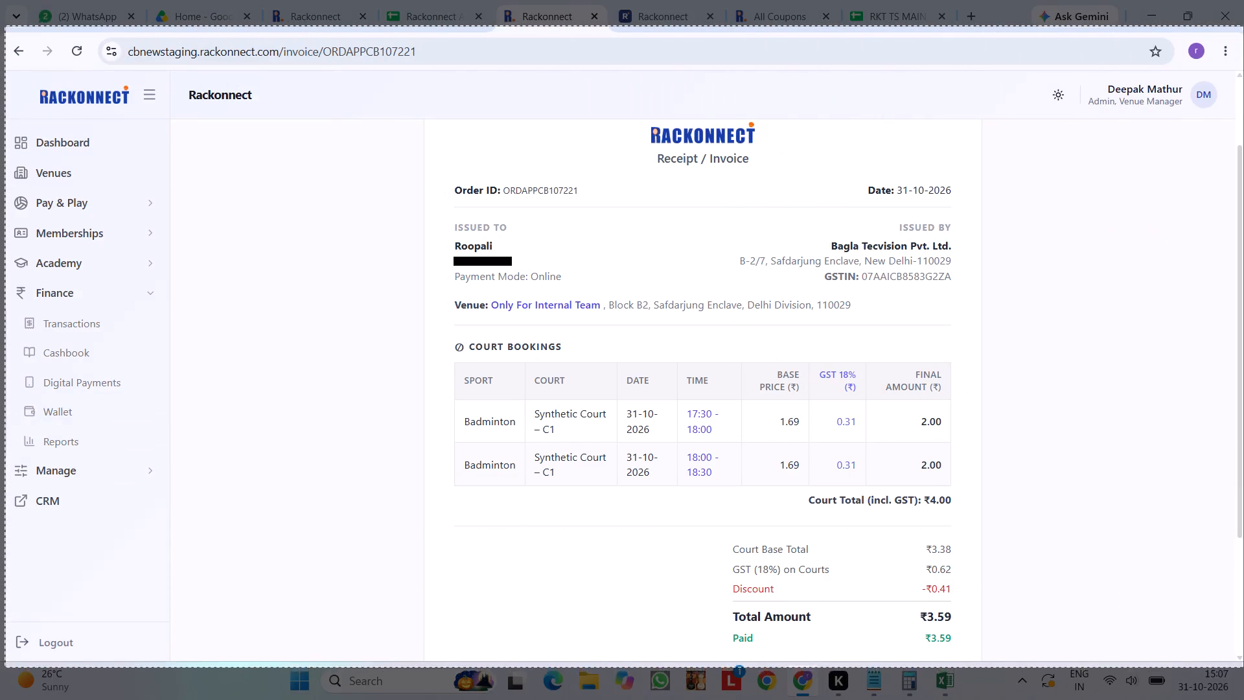
{"action": "left_click_drag", "start_coordinate": [1243, 667], "coordinate": [1243, 666]}
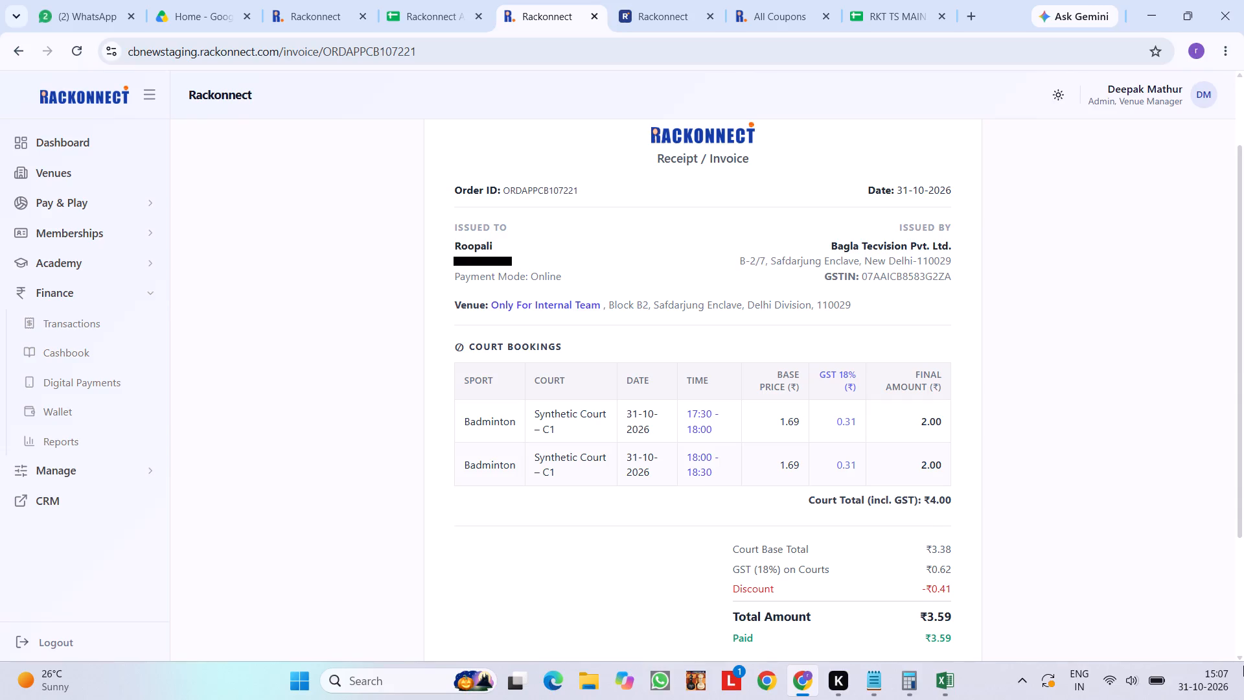
Start another screen capture of the open invoice.
{"action": "key", "text": "shift+super+s"}
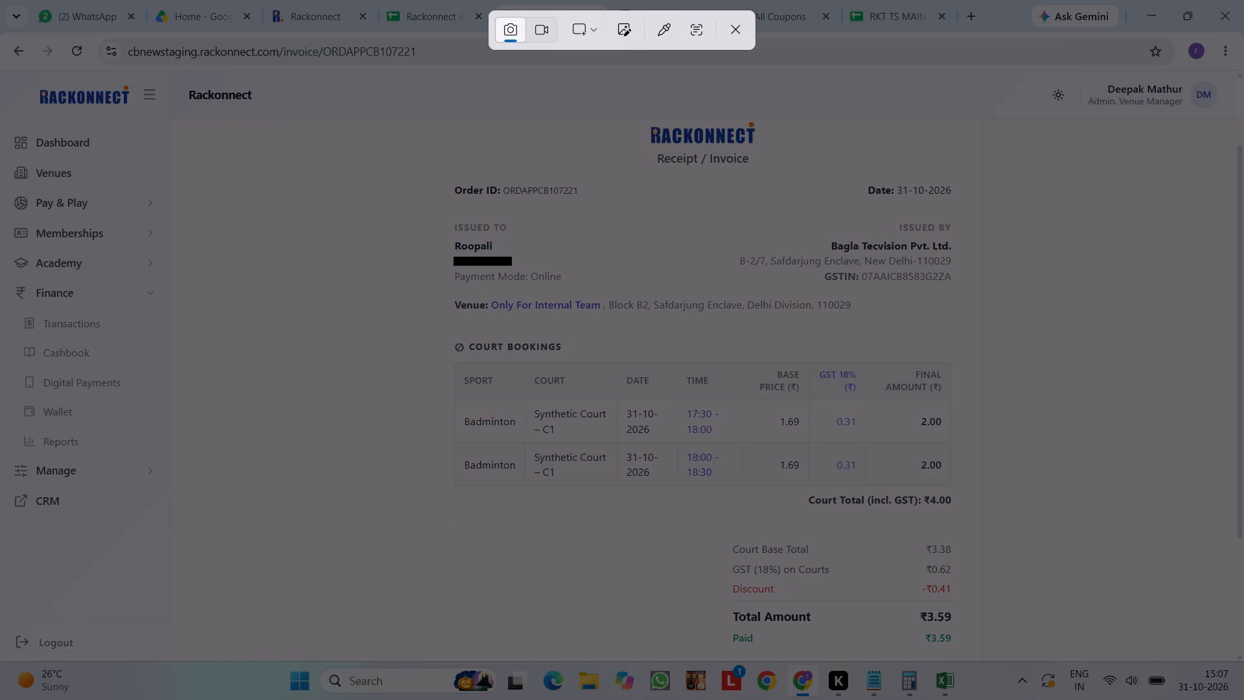
Capture a screenshot of the whole invoice page, from the address bar down to the Total Amount and Paid lines.
{"action": "left_click_drag", "start_coordinate": [0, 25], "coordinate": [606, 257]}
{"action": "scroll", "coordinate": [316, 141], "scroll_direction": "right", "scroll_amount": 1}
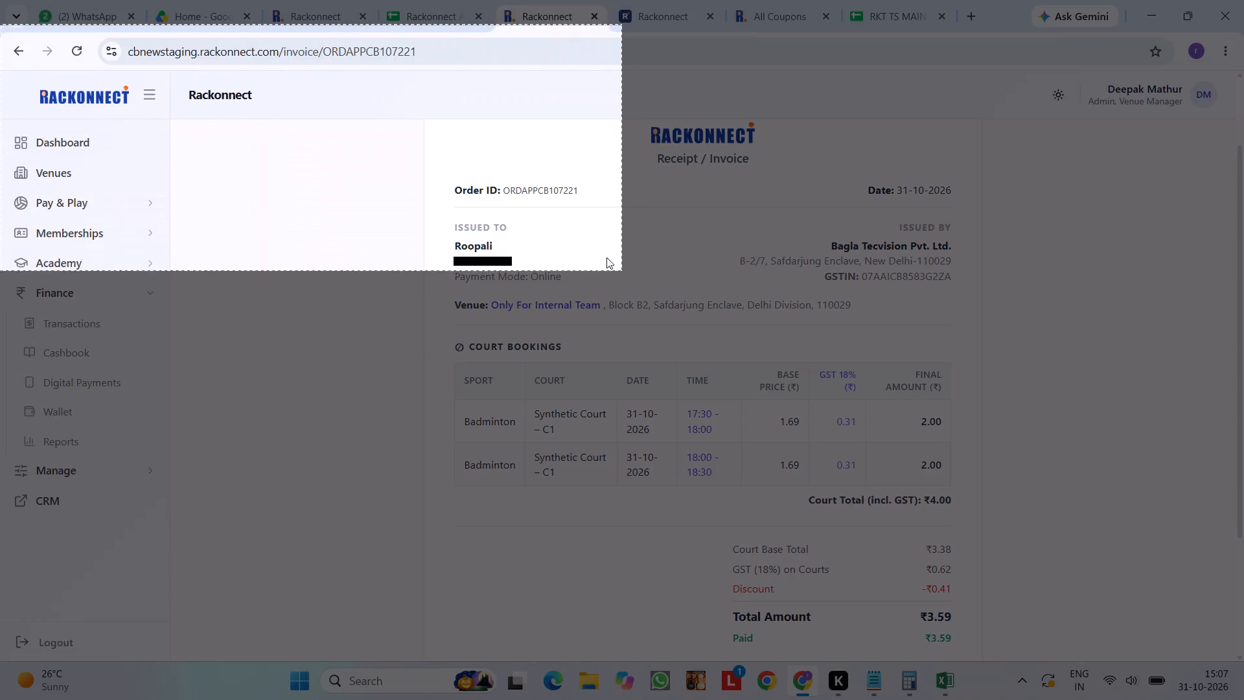
{"action": "scroll", "coordinate": [606, 257], "scroll_direction": "right", "scroll_amount": 1}
{"action": "left_click_drag", "start_coordinate": [606, 257], "coordinate": [1156, 422]}
{"action": "scroll", "coordinate": [1054, 390], "scroll_direction": "right", "scroll_amount": 1}
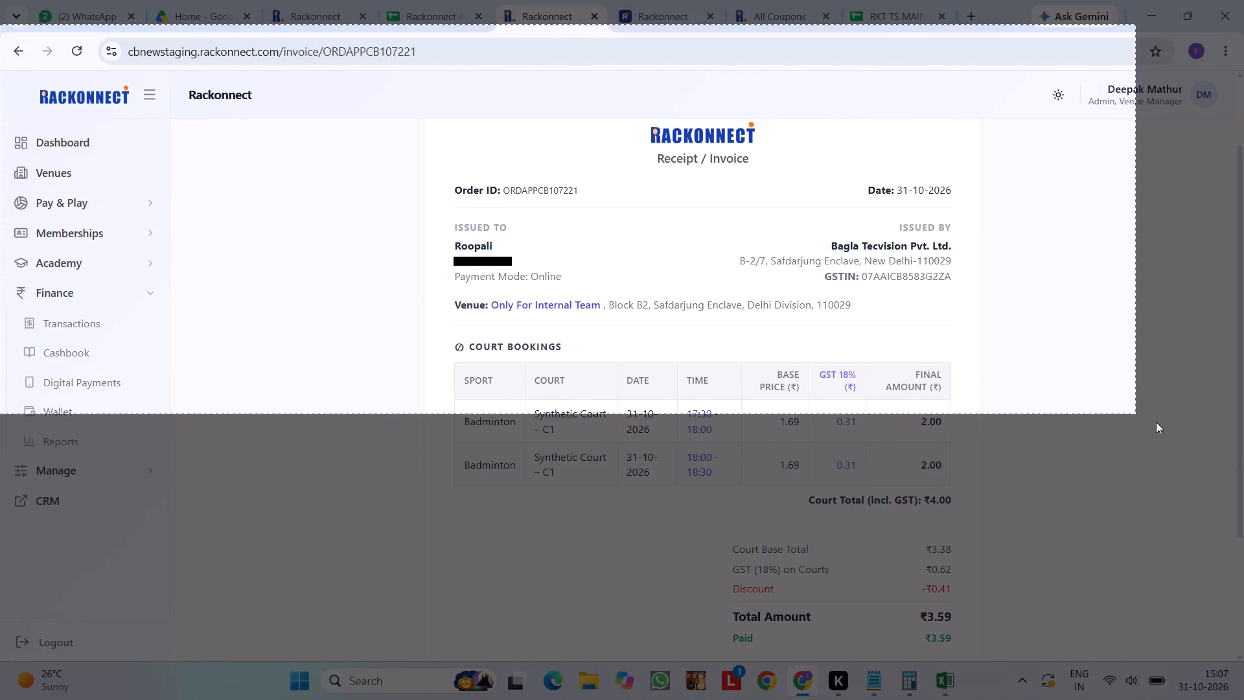
{"action": "left_click_drag", "start_coordinate": [1156, 422], "coordinate": [1243, 656]}
{"action": "scroll", "coordinate": [1156, 422], "scroll_direction": "right", "scroll_amount": 1}
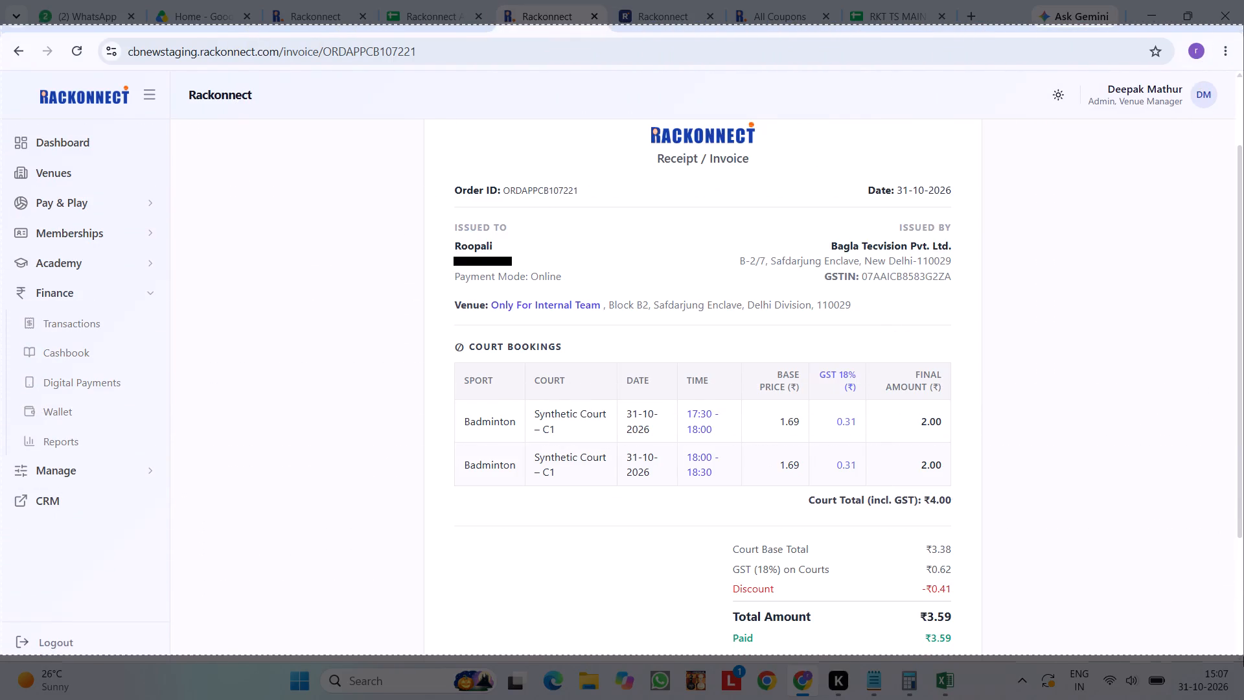
{"action": "scroll", "coordinate": [1243, 656], "scroll_direction": "right", "scroll_amount": 1}
{"action": "left_click_drag", "start_coordinate": [1243, 656], "coordinate": [1243, 666]}
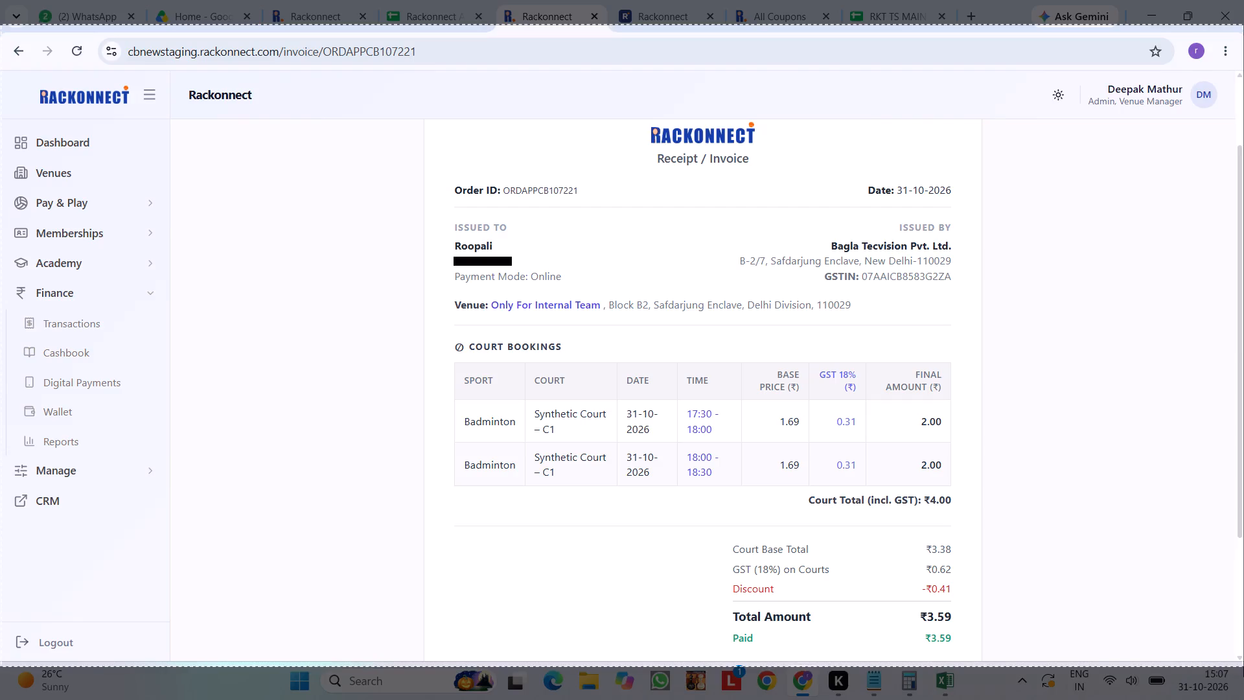
{"action": "left_click_drag", "start_coordinate": [1243, 666], "coordinate": [1239, 666]}
{"action": "scroll", "coordinate": [1243, 666], "scroll_direction": "right", "scroll_amount": 1}
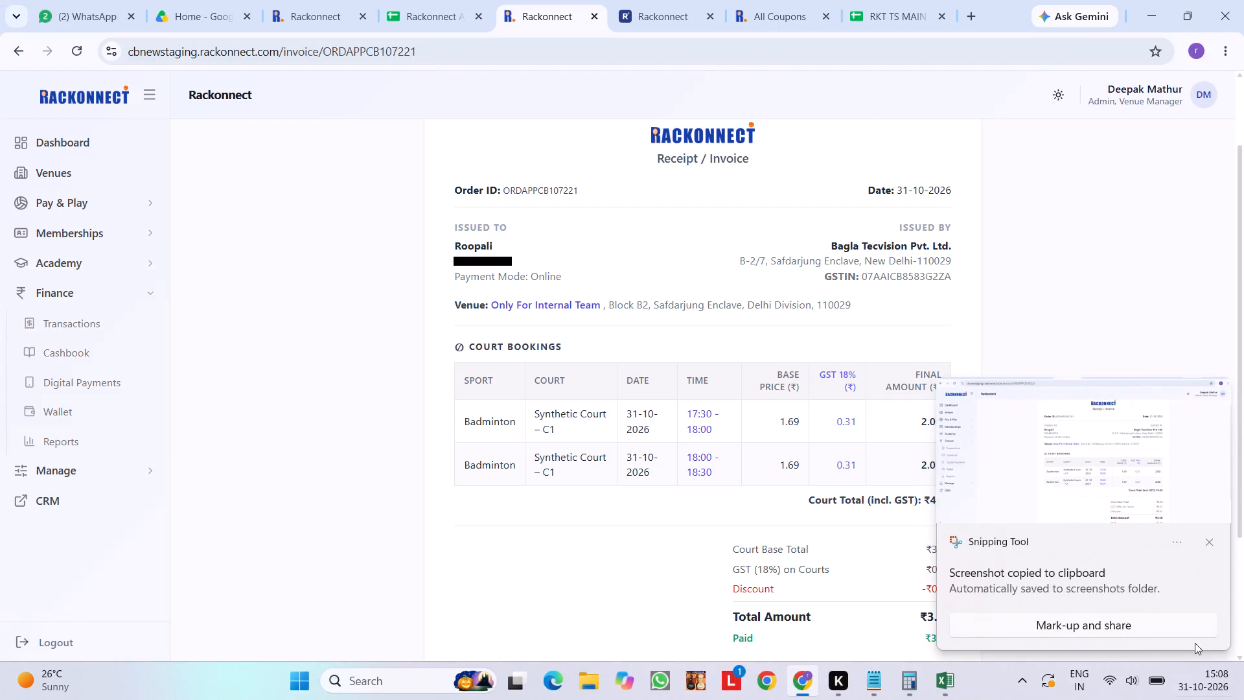
Open the captured invoice screenshot for markup in Snipping Tool and choose the rectangle shape for annotating it.
{"action": "left_click", "coordinate": [1105, 474]}
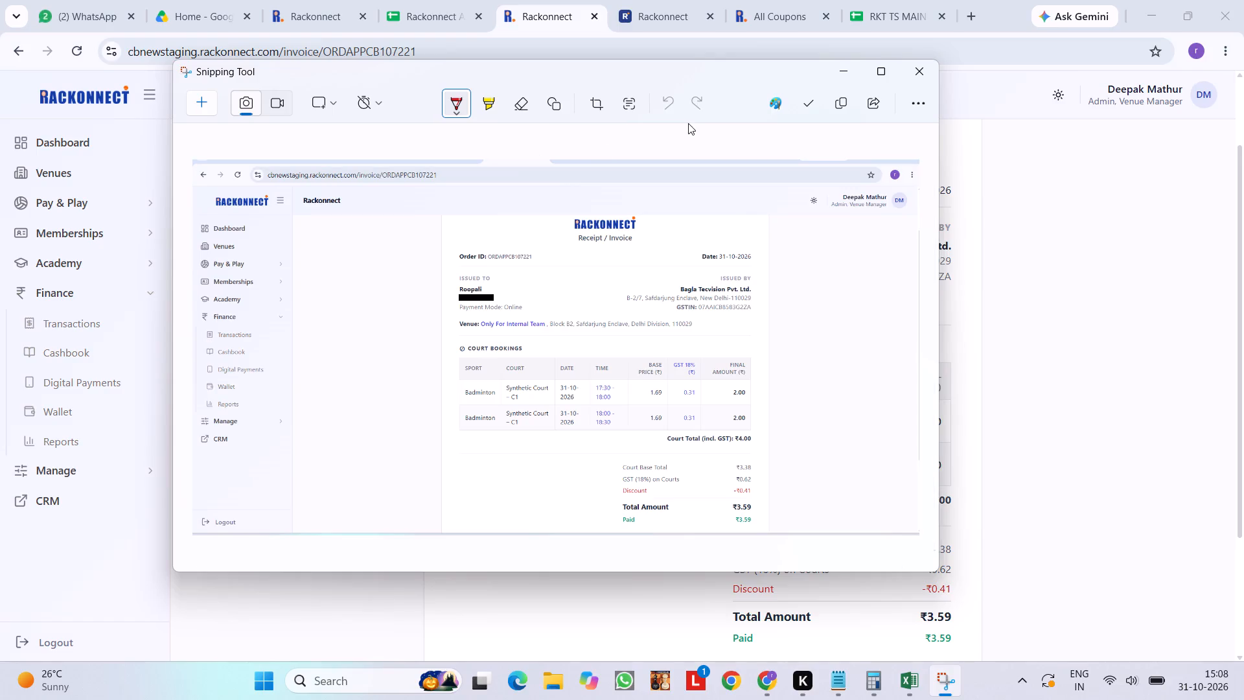
{"action": "left_click", "coordinate": [555, 111]}
{"action": "left_click", "coordinate": [439, 146]}
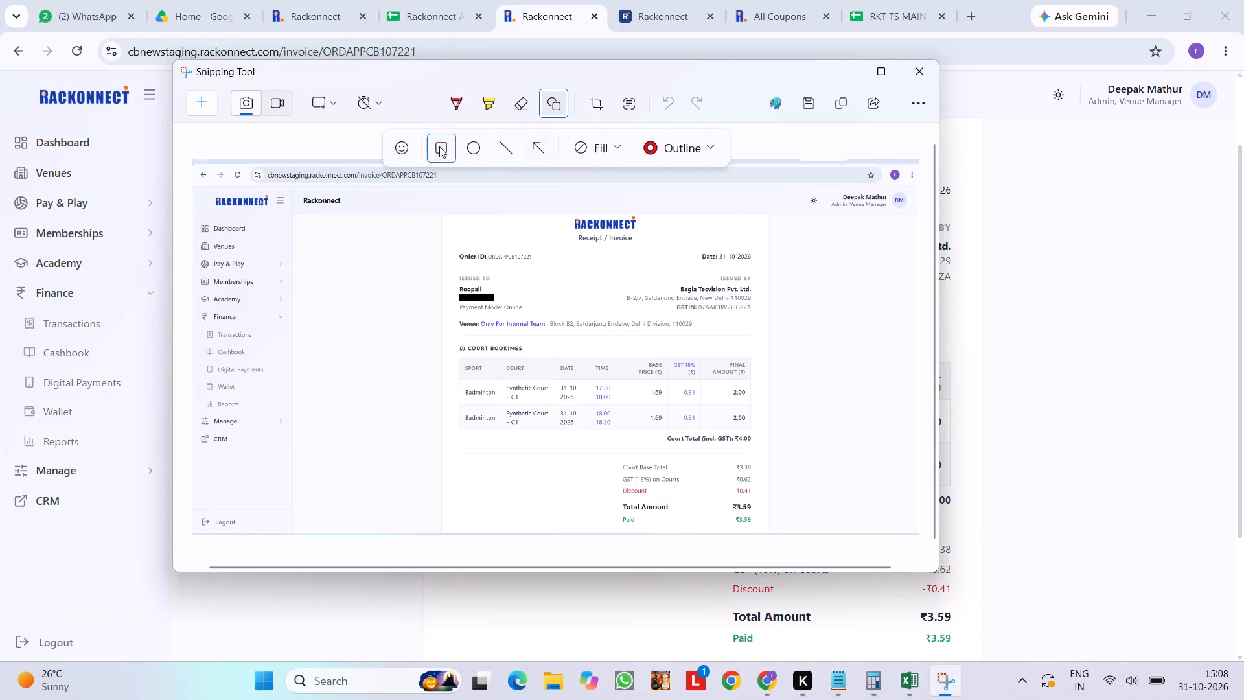
Outline the invoice's amount summary, from Court Base Total down to Paid, with a red unfilled rectangle.
{"action": "left_click_drag", "start_coordinate": [615, 450], "coordinate": [757, 531]}
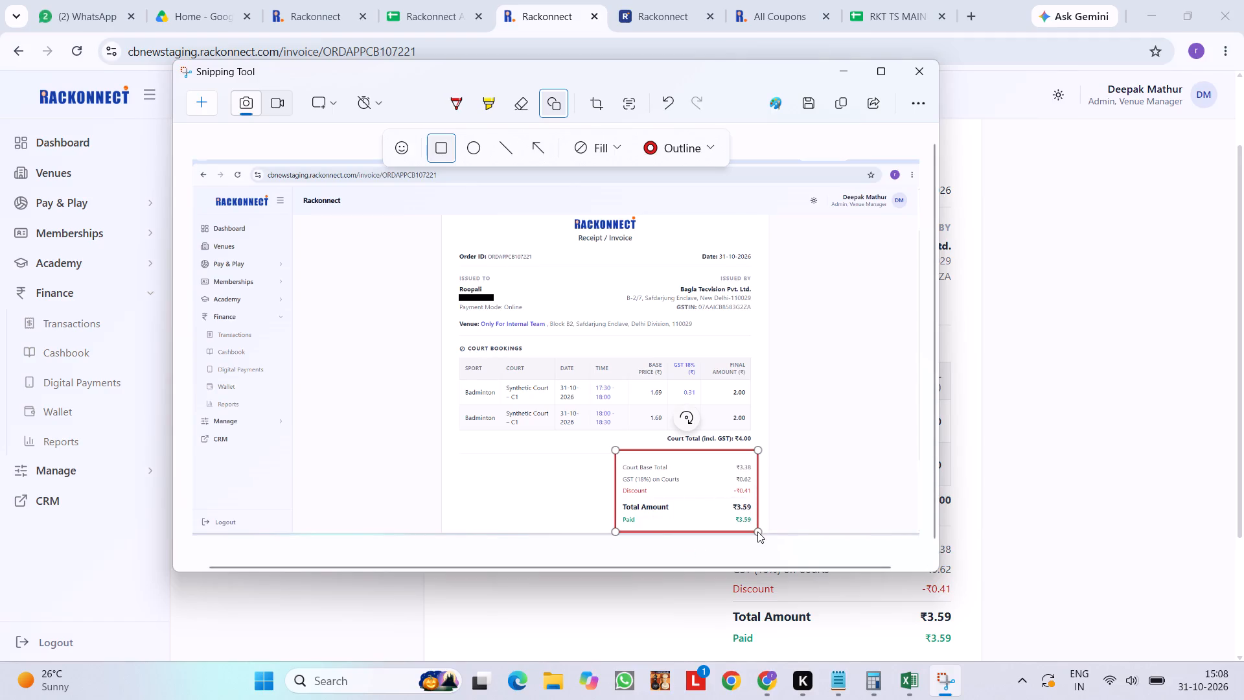
{"action": "left_click", "coordinate": [790, 488]}
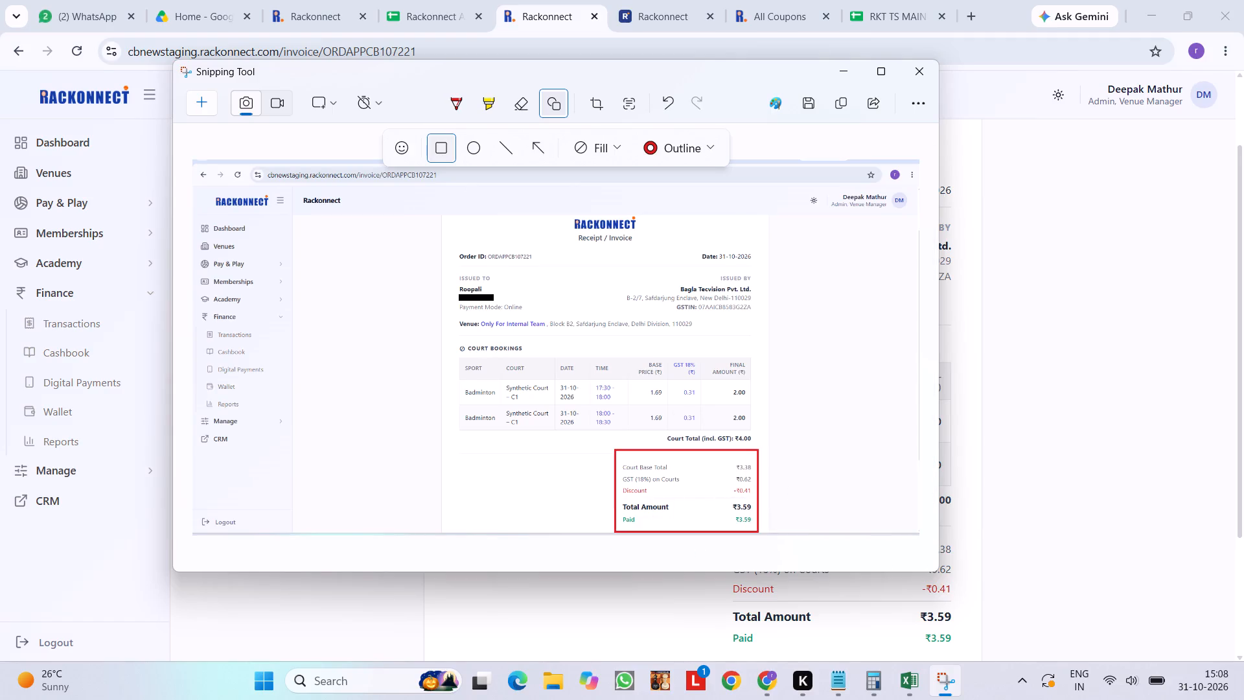
Copy the annotated invoice screenshot to the clipboard and minimize the Snipping Tool window.
{"action": "left_click", "coordinate": [843, 100]}
{"action": "left_click", "coordinate": [844, 71]}
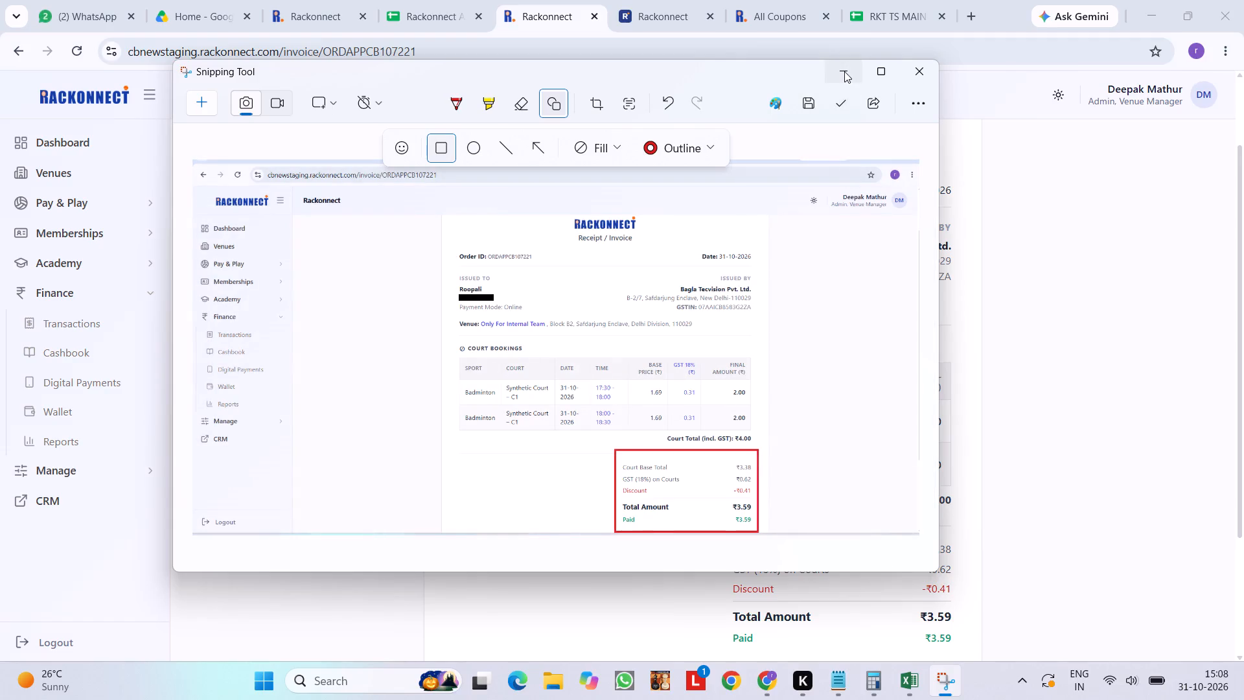
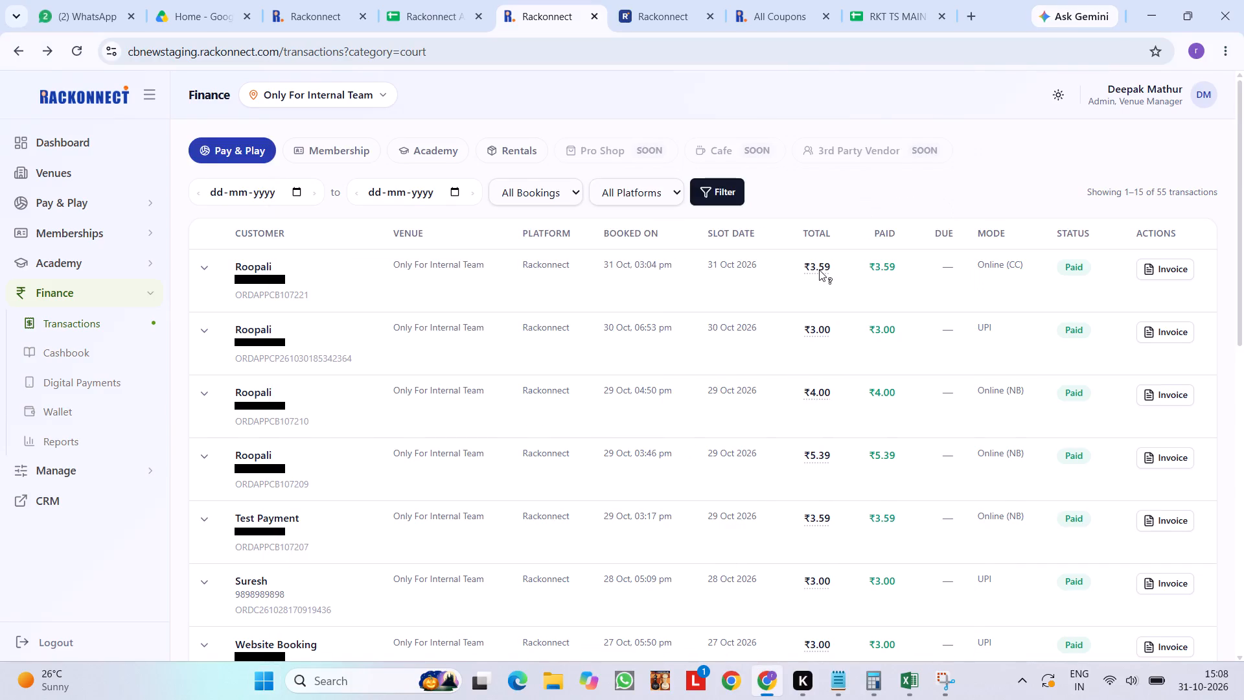
Start a screen capture over the Pay & Play transactions list.
{"action": "key", "text": "shift+super+s"}
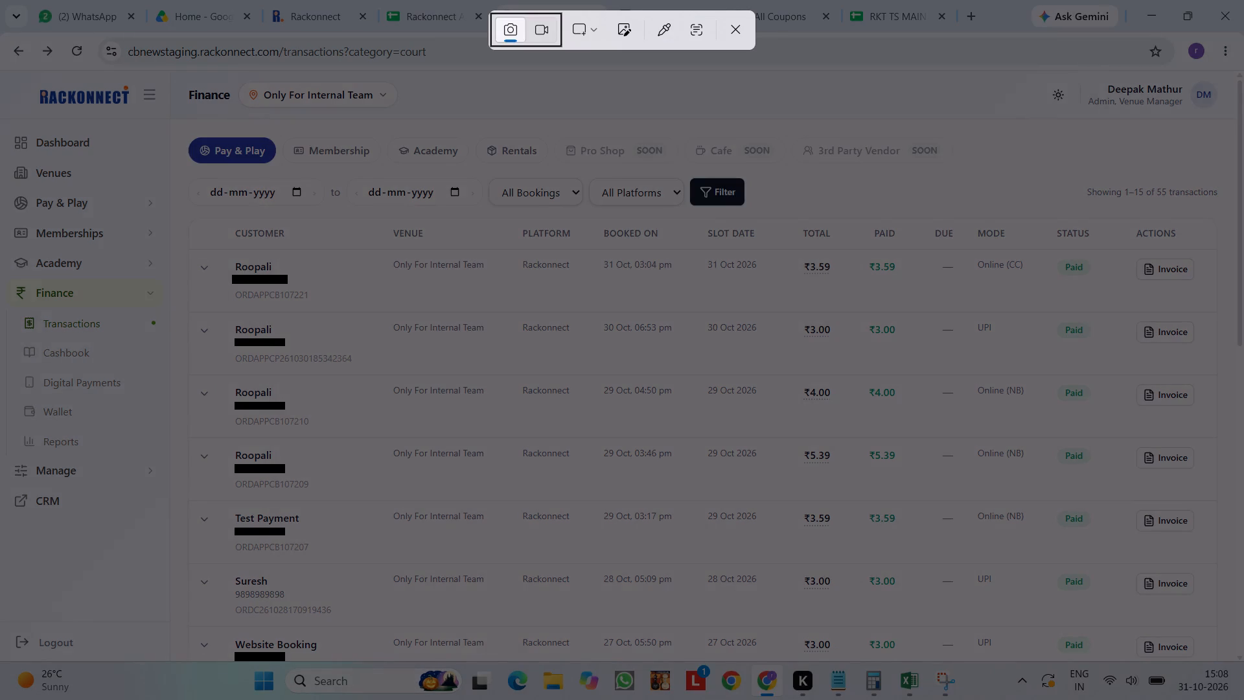
Capture a screenshot of the Finance transactions page, from the address bar down, with the newest booking's Total Breakdown pop-up showing.
{"action": "left_click", "coordinate": [732, 37]}
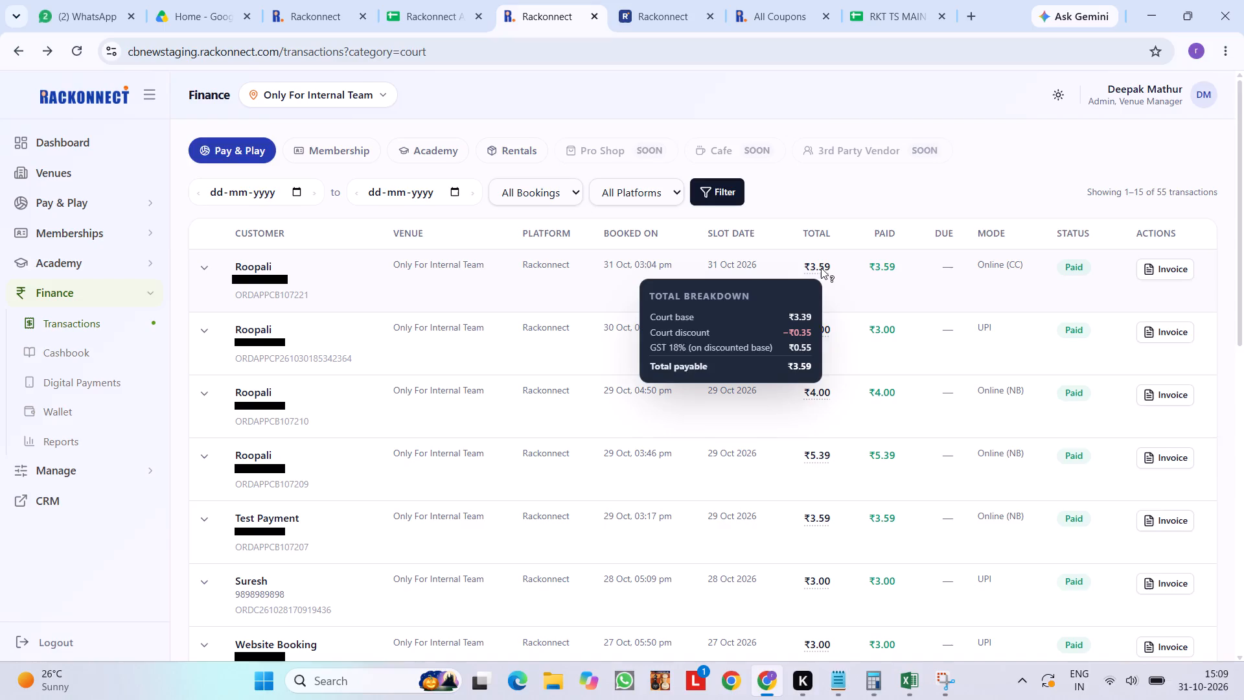
{"action": "key", "text": "shift+super+s"}
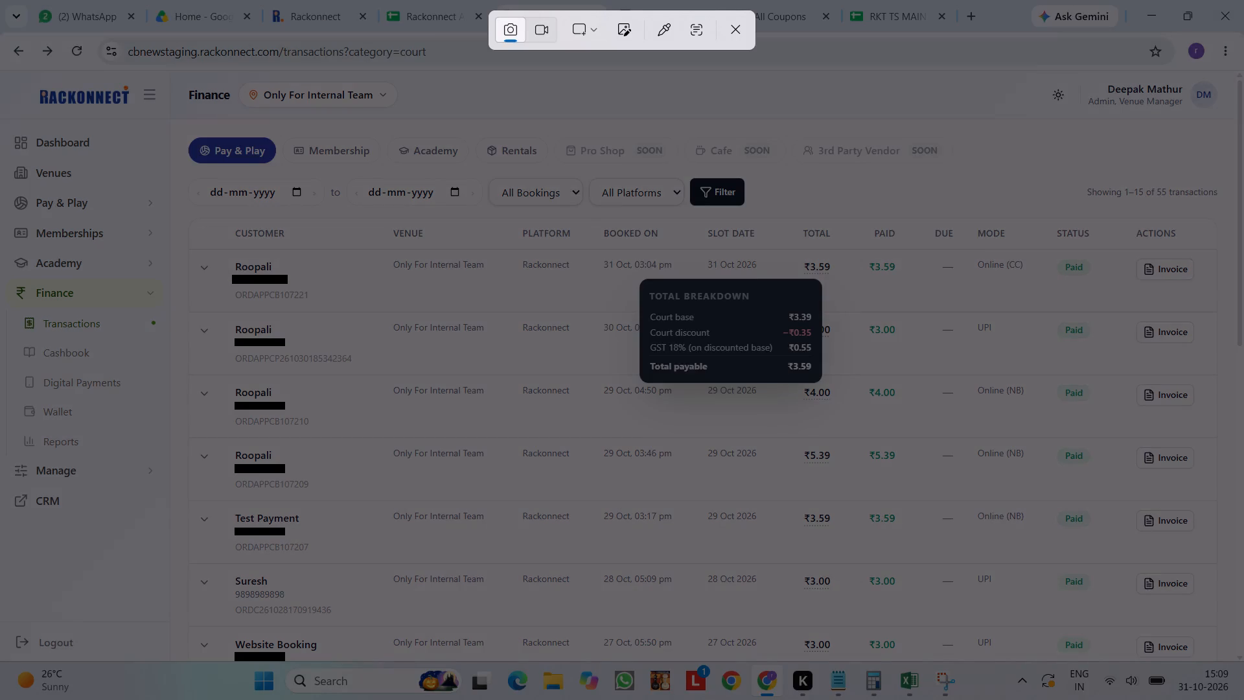
{"action": "left_click_drag", "start_coordinate": [0, 31], "coordinate": [700, 279]}
{"action": "scroll", "coordinate": [375, 191], "scroll_direction": "right", "scroll_amount": 1}
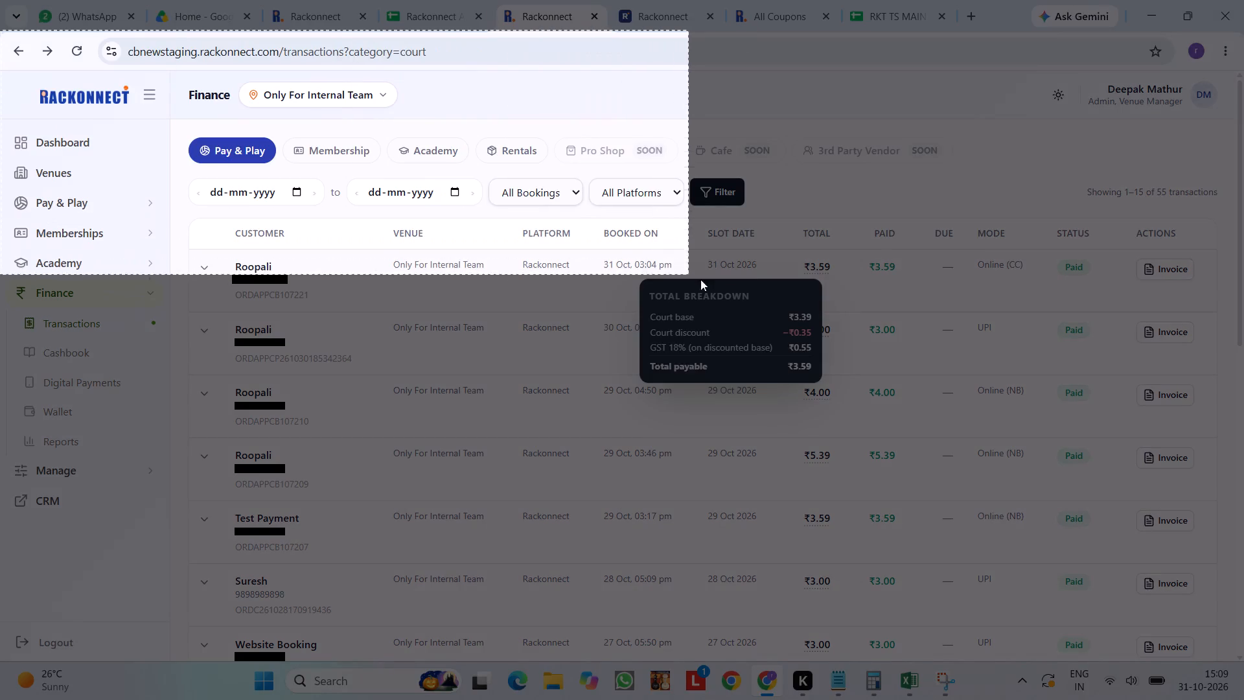
{"action": "scroll", "coordinate": [700, 279], "scroll_direction": "right", "scroll_amount": 2}
{"action": "left_click_drag", "start_coordinate": [700, 279], "coordinate": [1239, 637]}
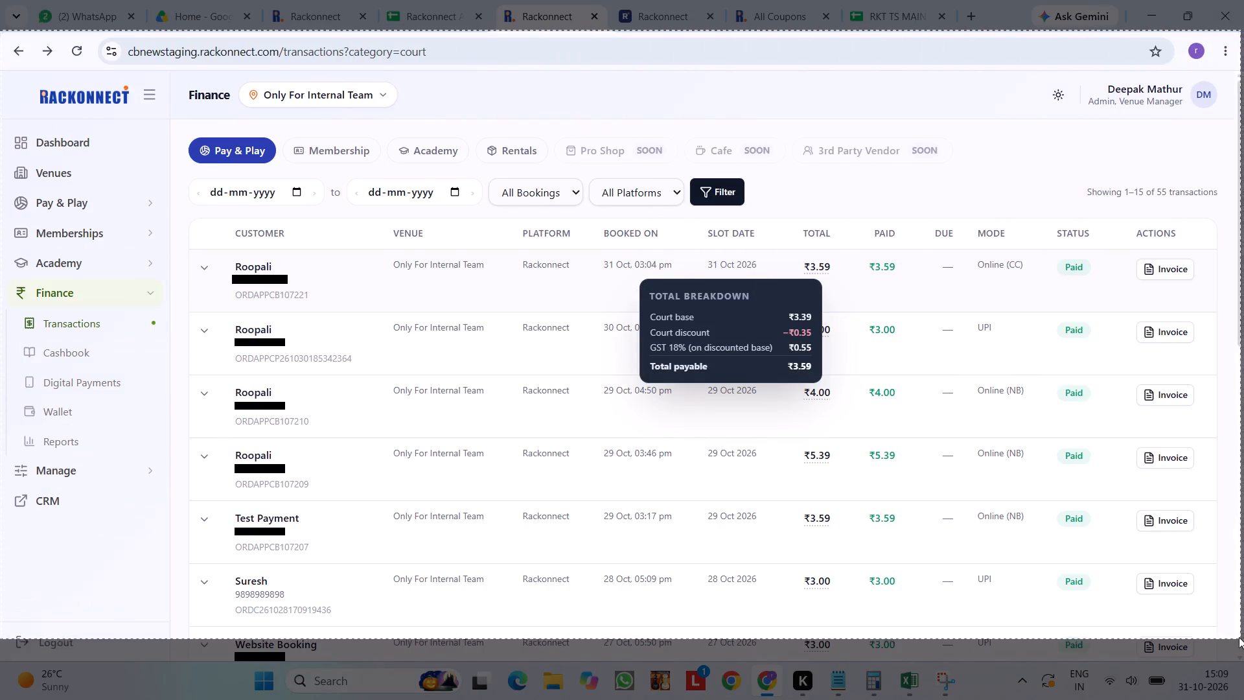
{"action": "left_click_drag", "start_coordinate": [1239, 637], "coordinate": [1243, 668]}
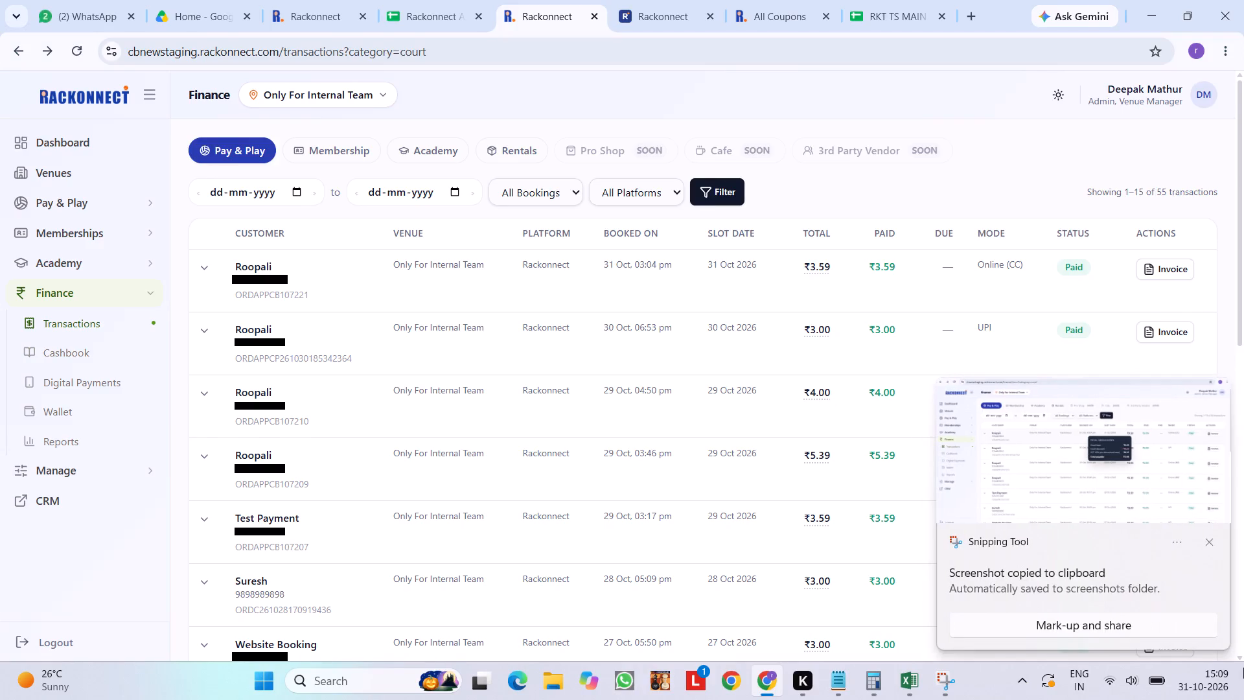
Open the transactions screenshot for markup in Snipping Tool and draw a red rectangle around the Total Breakdown pop-up.
{"action": "left_click", "coordinate": [1160, 431]}
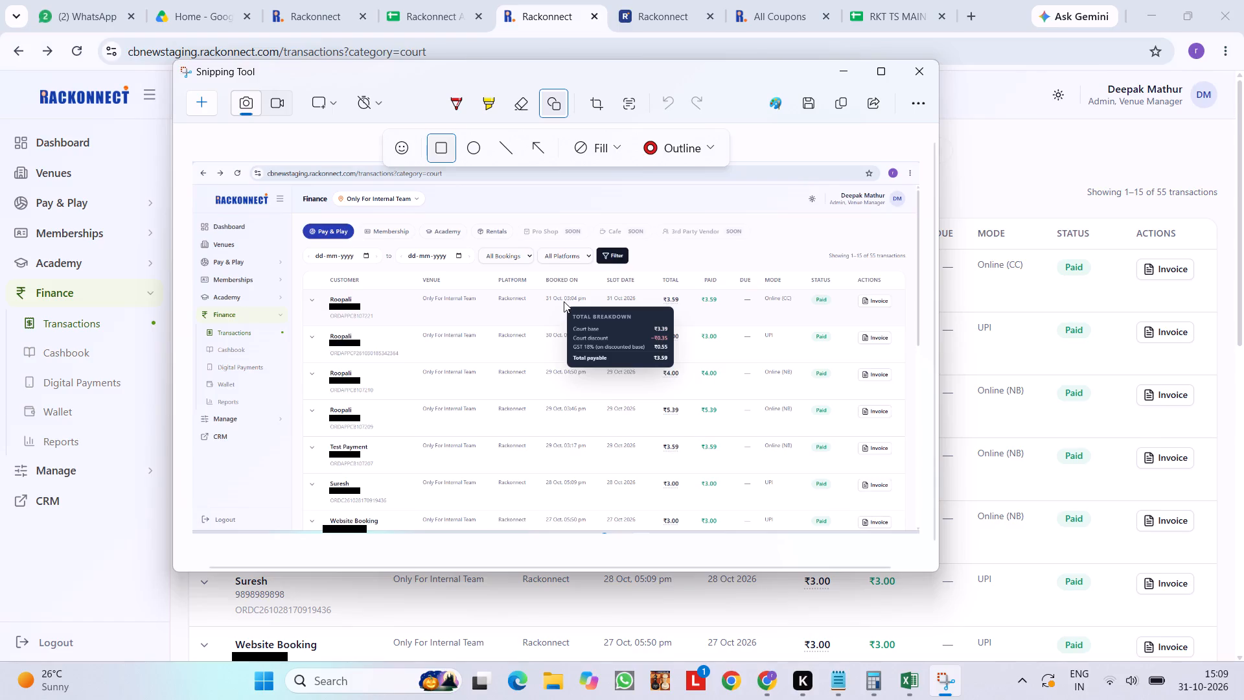
{"action": "left_click_drag", "start_coordinate": [564, 301], "coordinate": [673, 371]}
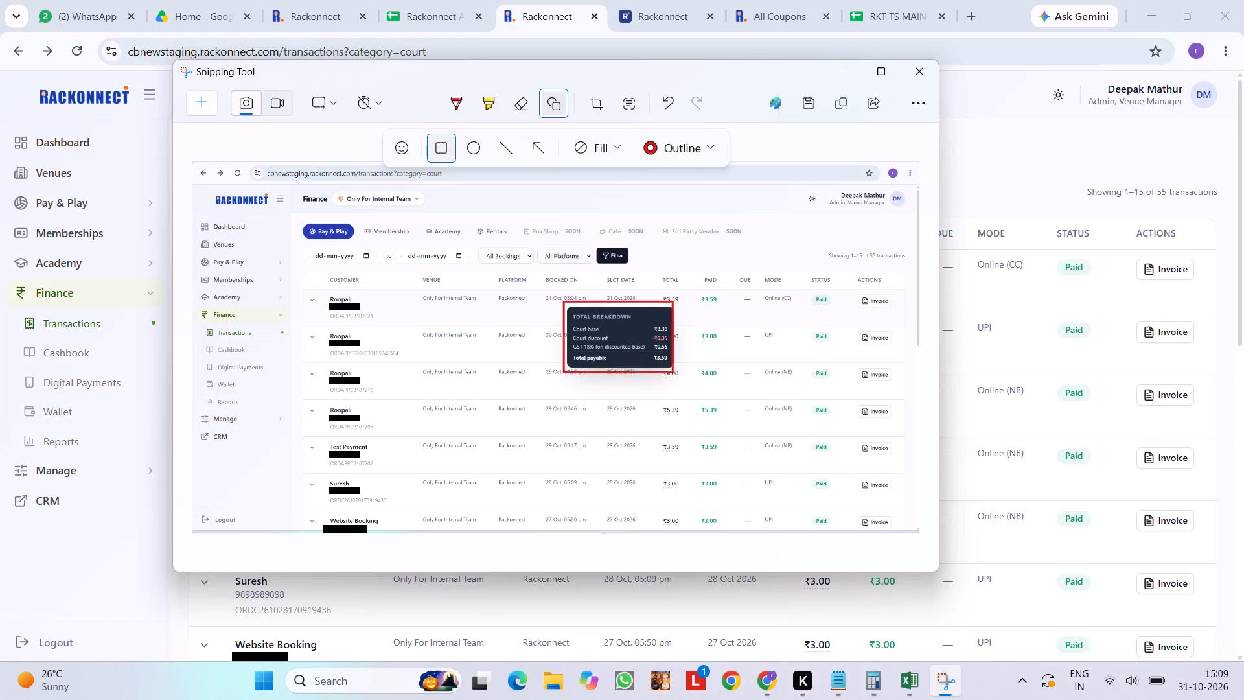
{"action": "left_click_drag", "start_coordinate": [673, 371], "coordinate": [680, 373]}
{"action": "left_click", "coordinate": [735, 368]}
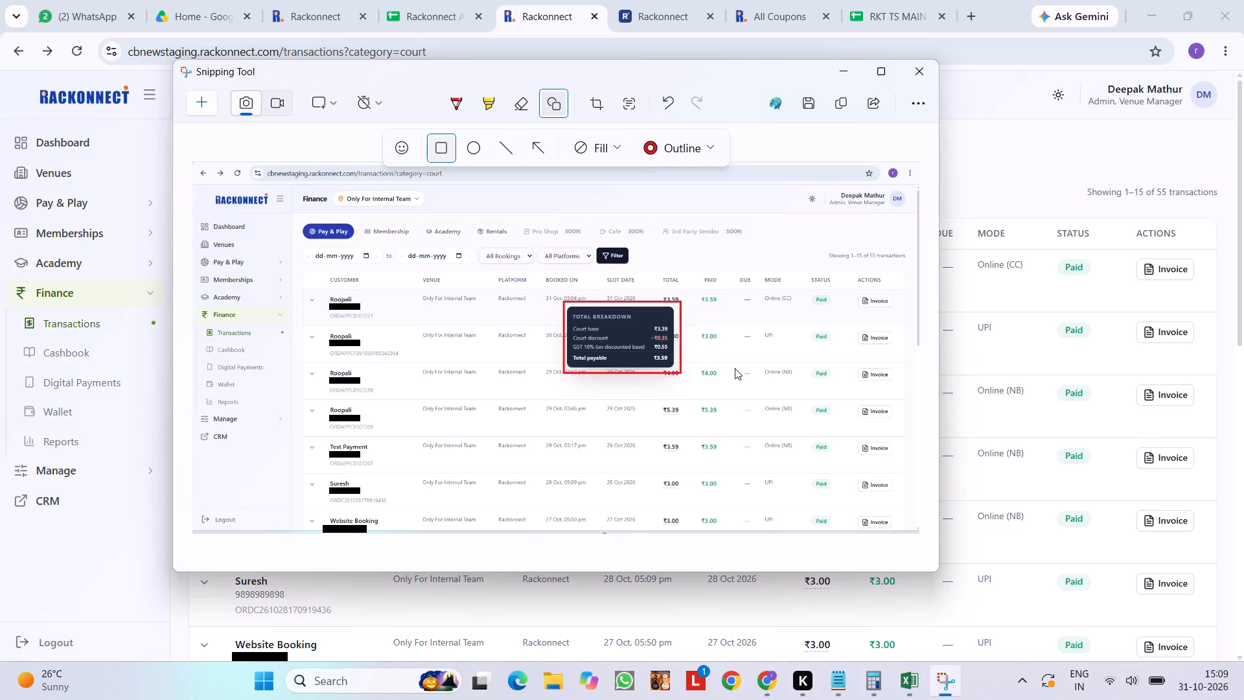
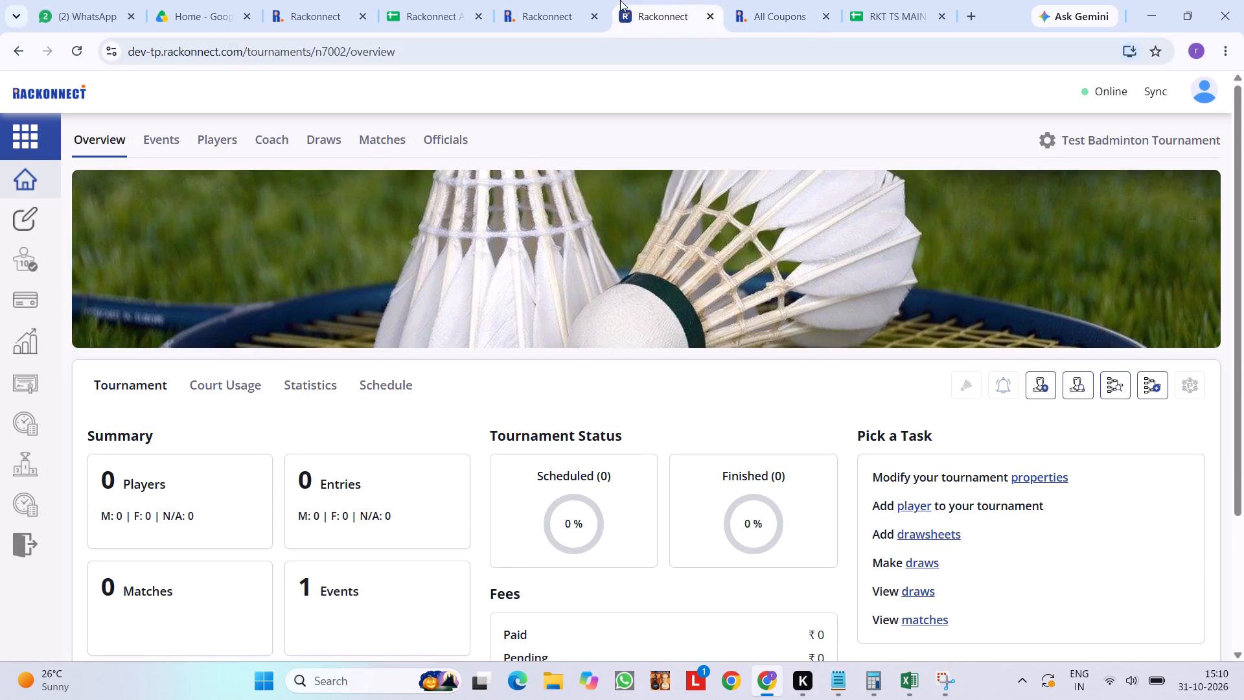
Switch to the Rackonnect App Sheet Replacement spreadsheet and open its BUGS (Roopali) Courtbooking Node.js sheet.
{"action": "left_click", "coordinate": [760, 0]}
{"action": "left_click", "coordinate": [758, 113]}
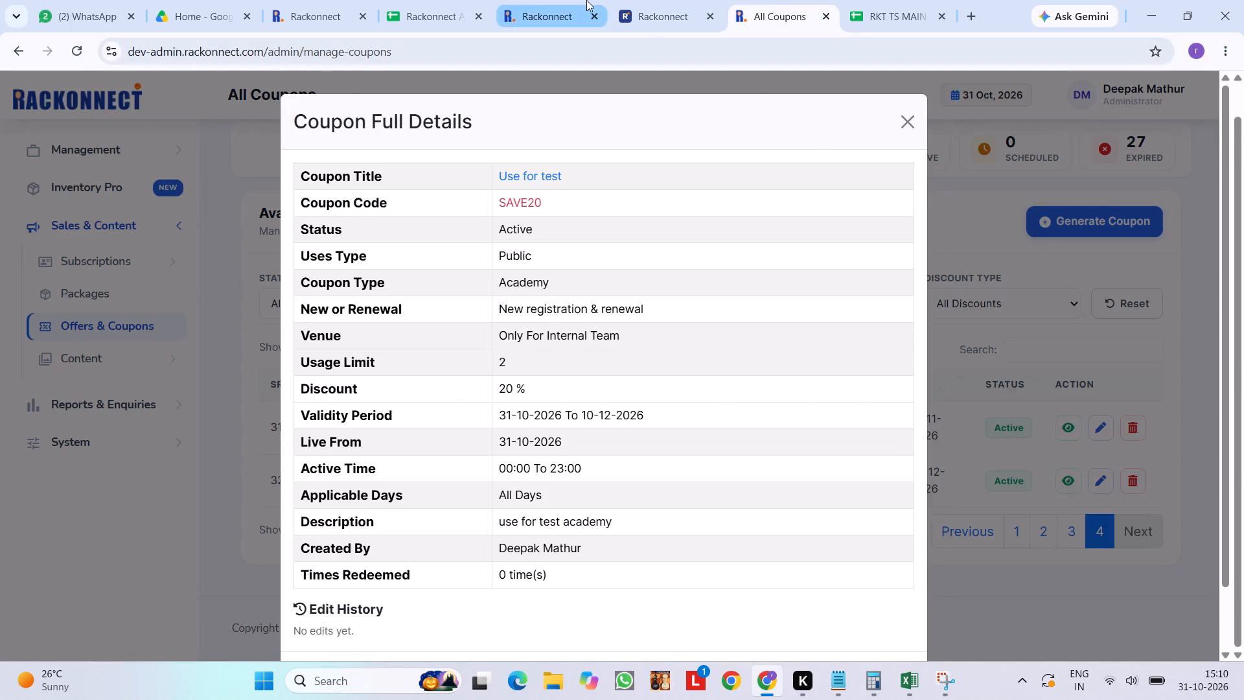
{"action": "left_click", "coordinate": [586, 0]}
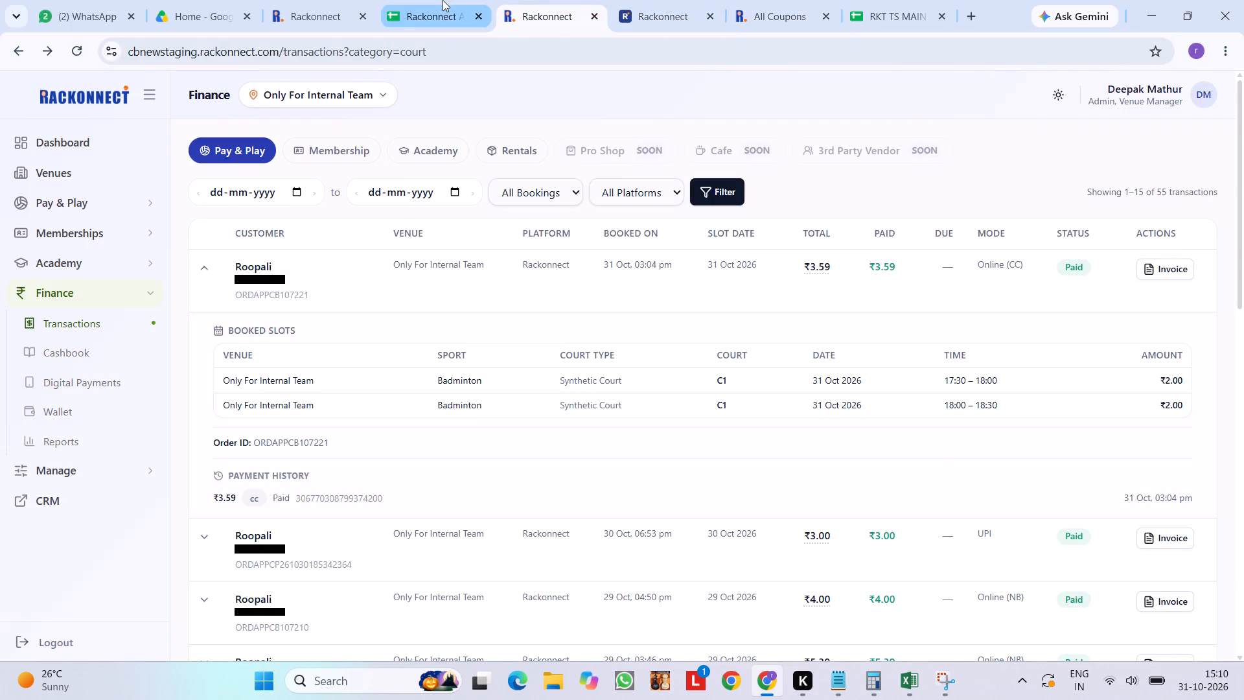
{"action": "left_click", "coordinate": [442, 0]}
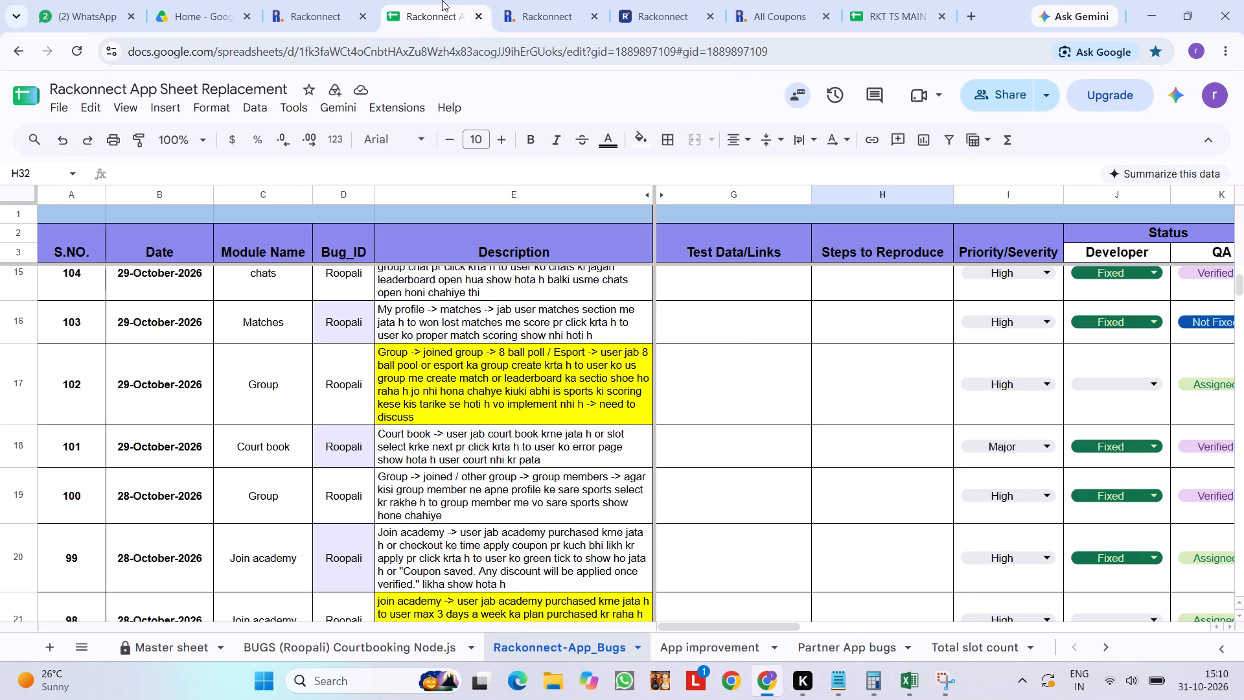
{"action": "scroll", "coordinate": [774, 419], "scroll_direction": "up", "scroll_amount": 15}
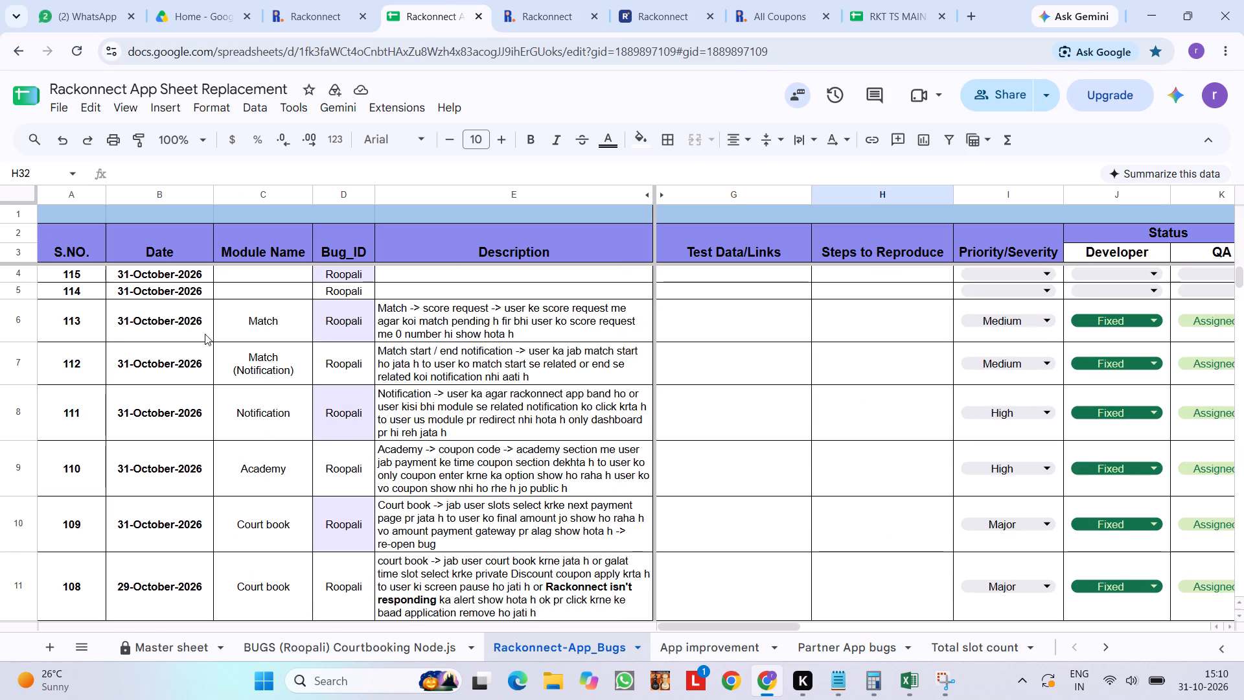
{"action": "left_click", "coordinate": [259, 285]}
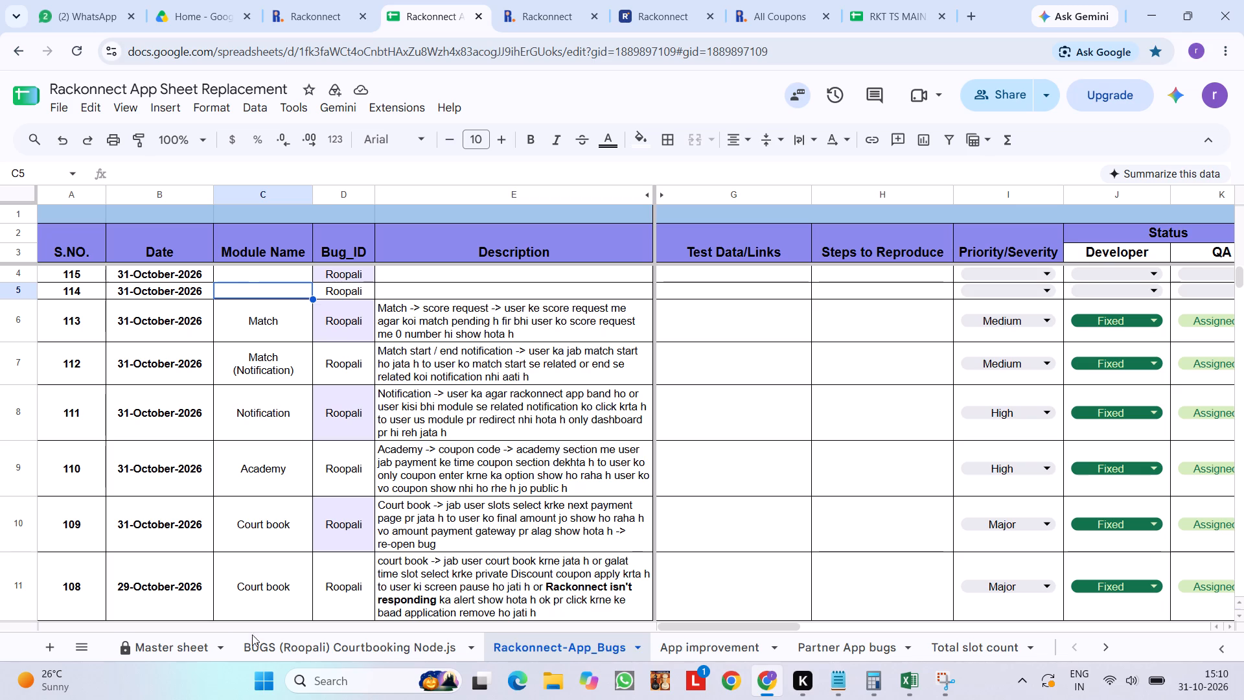
{"action": "left_click", "coordinate": [282, 653]}
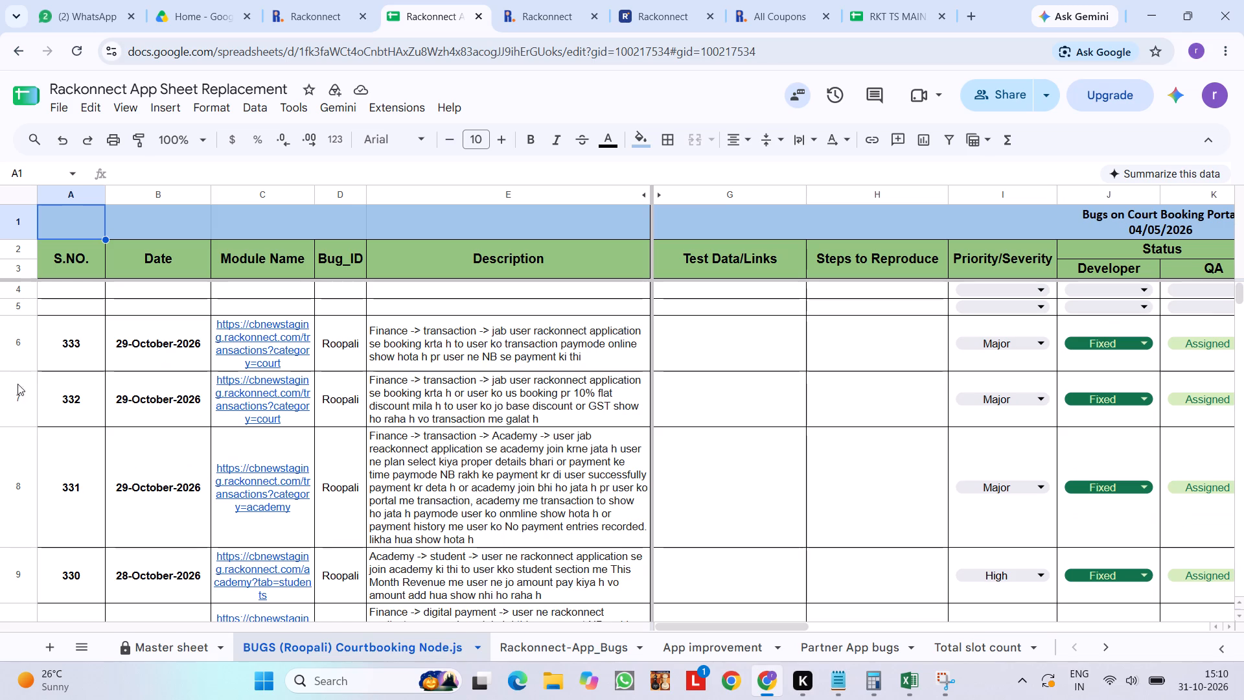
Start a new bug entry in the empty row above 333, with S.NO. 334 and date 31-October-2026.
{"action": "left_click", "coordinate": [91, 309]}
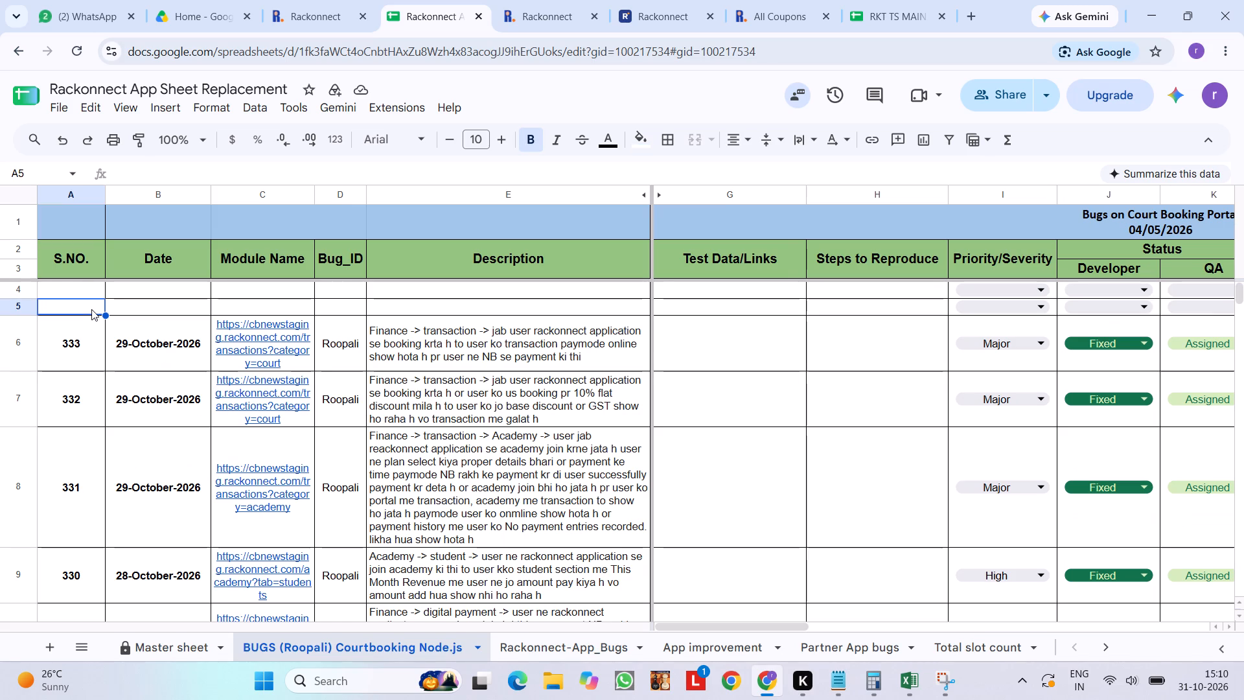
{"action": "type", "text": "34"}
{"action": "key", "text": "BackSpace"}
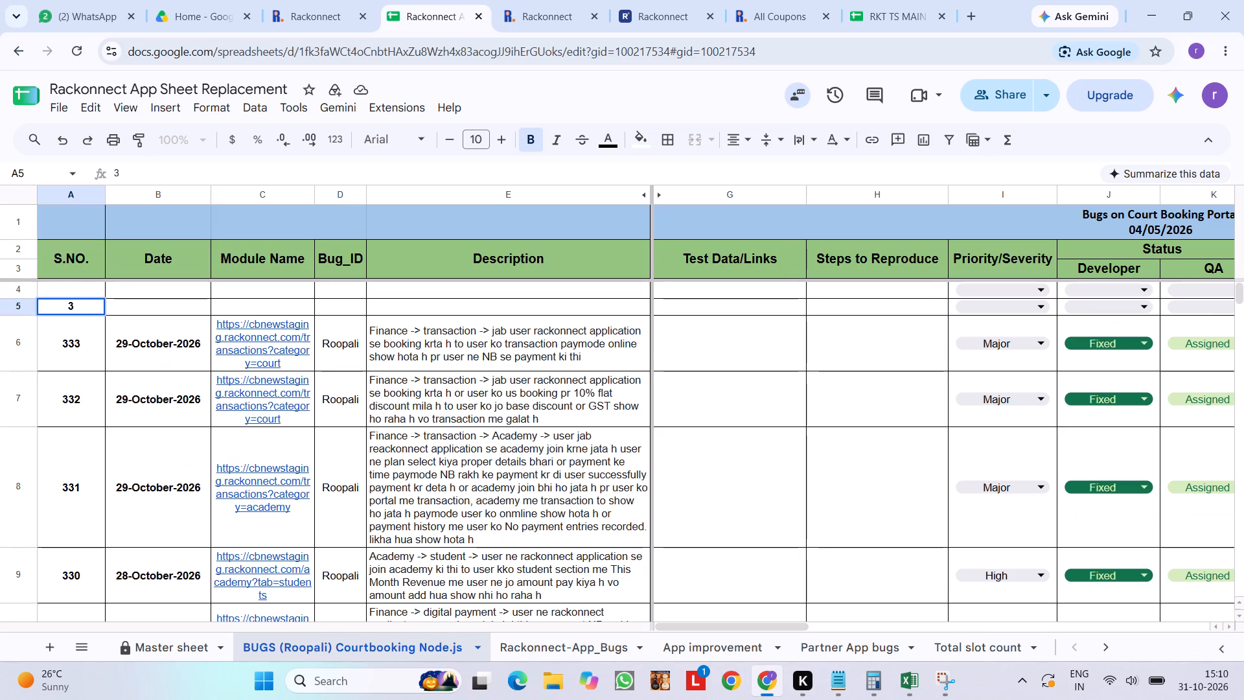
{"action": "type", "text": "34"}
{"action": "key", "text": "Right"}
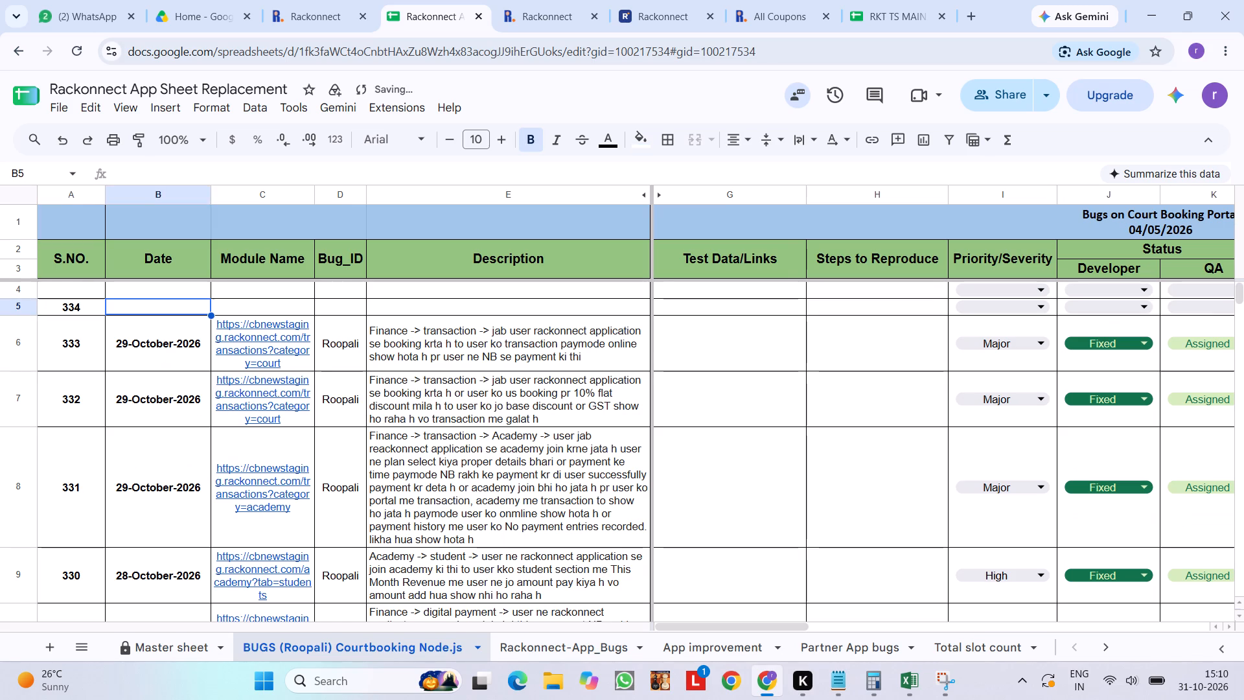
{"action": "left_click", "coordinate": [141, 344]}
{"action": "key", "text": "ctrl+c"}
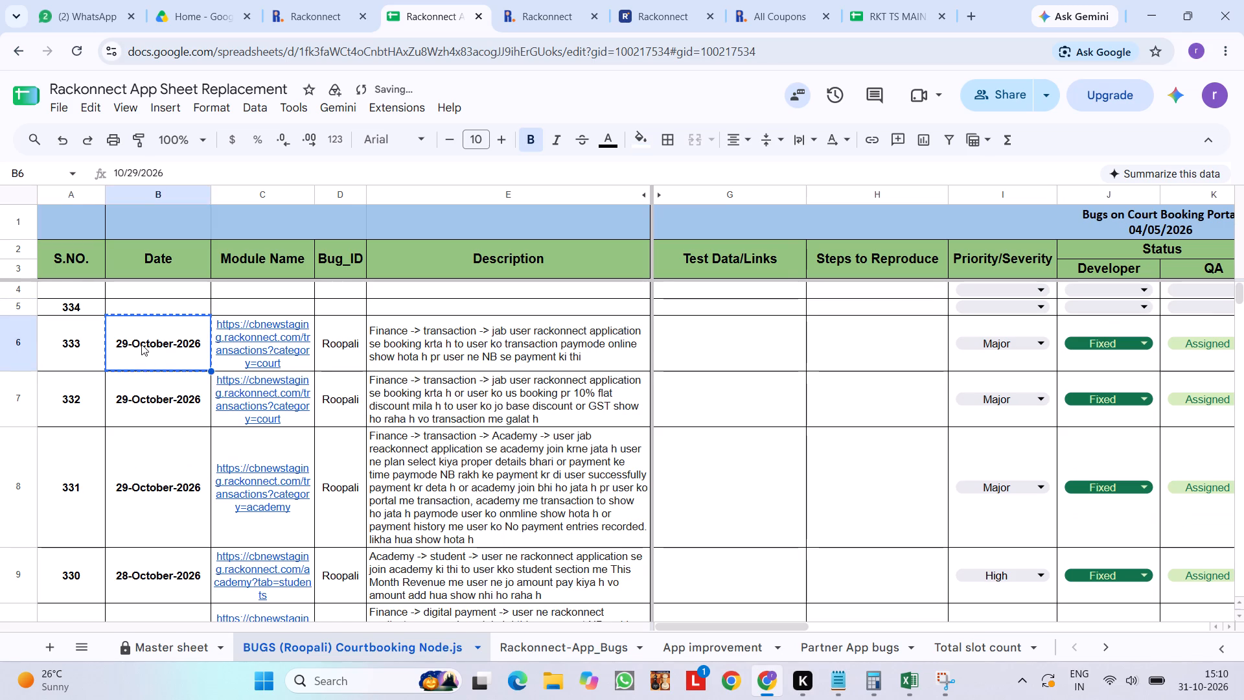
{"action": "left_click", "coordinate": [146, 310]}
{"action": "key", "text": "ctrl+v"}
{"action": "double_click", "coordinate": [146, 310]}
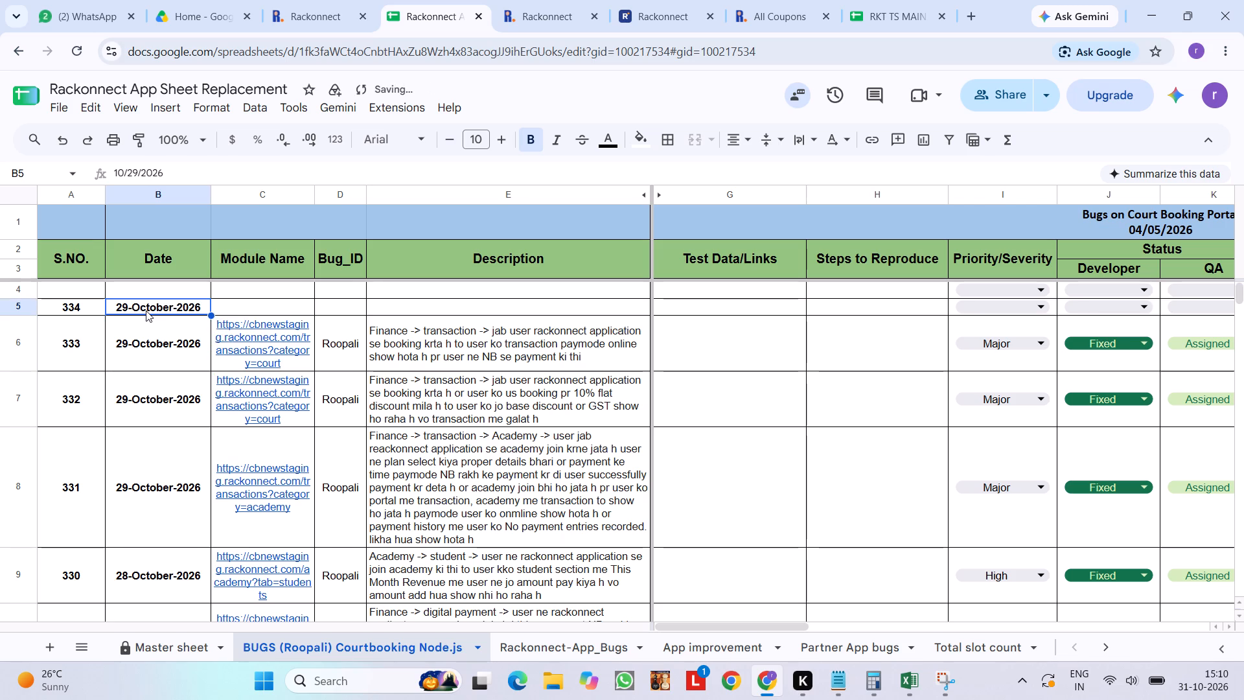
{"action": "left_click", "coordinate": [236, 475]}
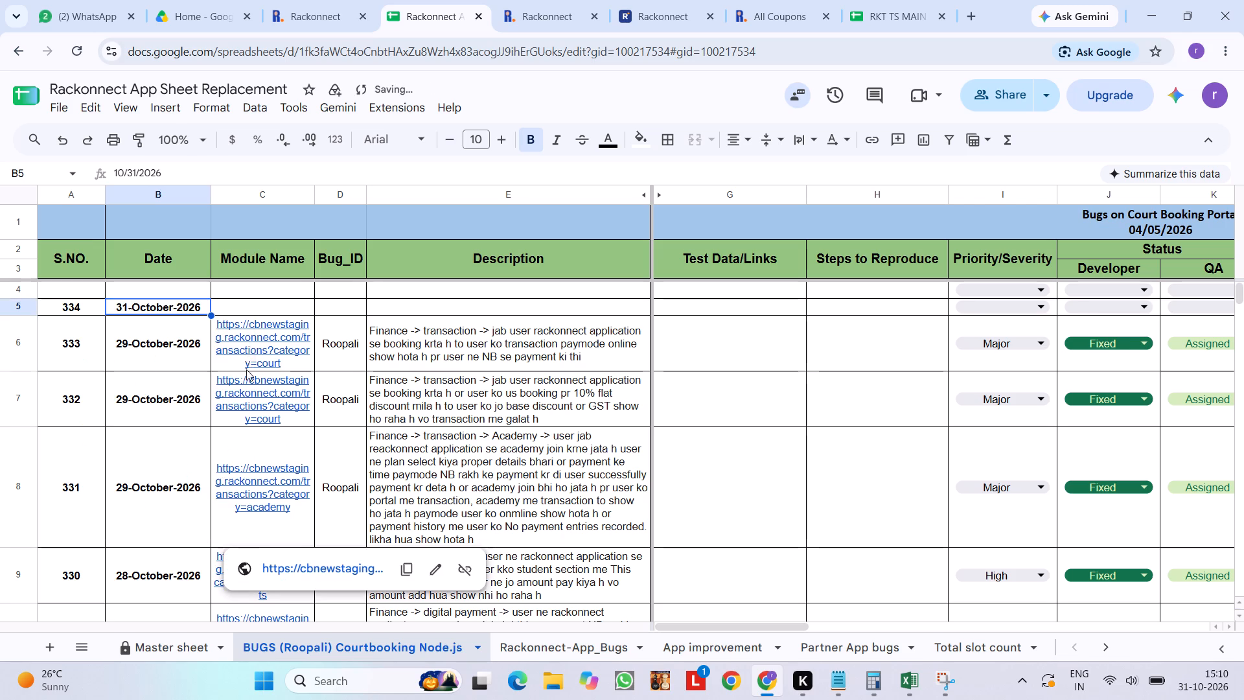
Copy the Finance transactions page's web address into the Module Name cell of bug row 334.
{"action": "left_click", "coordinate": [248, 303]}
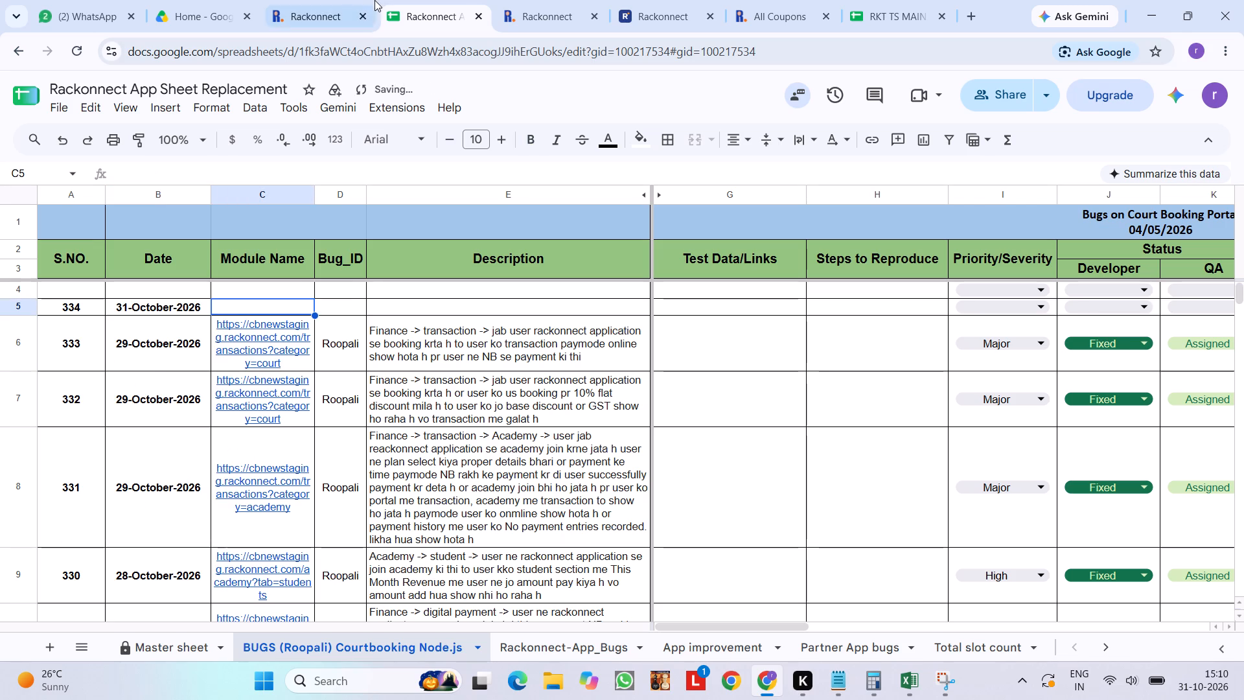
{"action": "left_click", "coordinate": [350, 0]}
{"action": "left_click", "coordinate": [498, 0]}
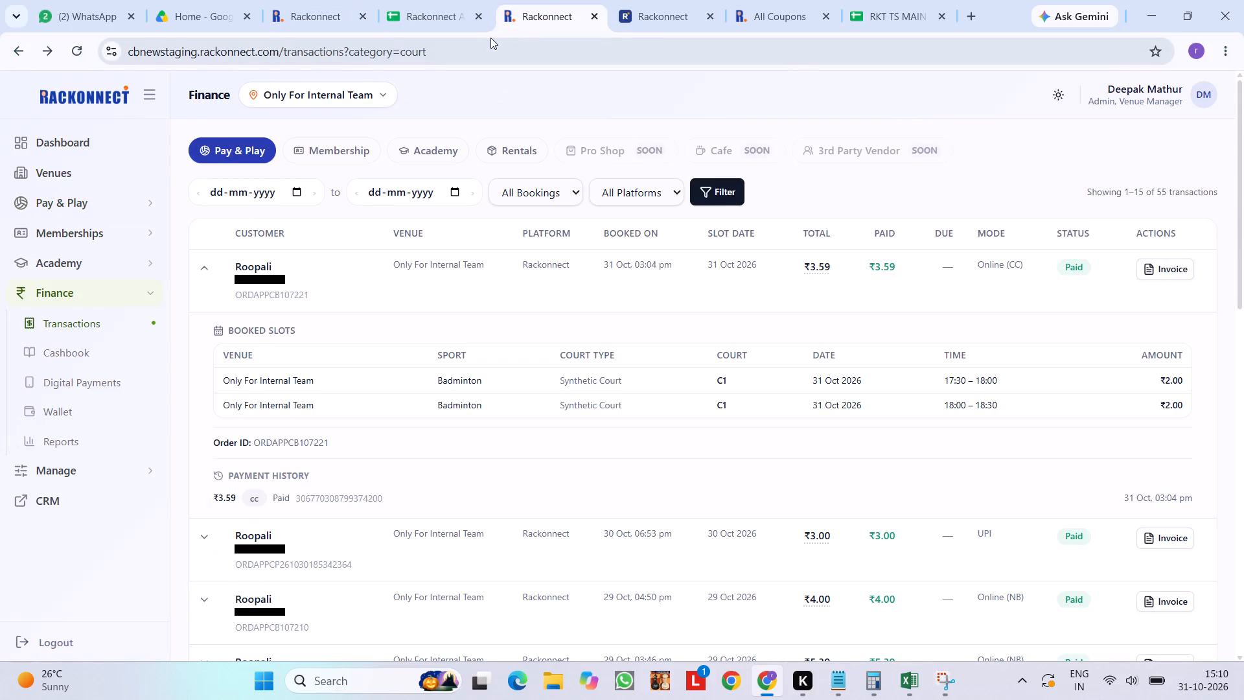
{"action": "triple_click", "coordinate": [489, 37]}
{"action": "left_click", "coordinate": [489, 37]}
{"action": "triple_click", "coordinate": [488, 40]}
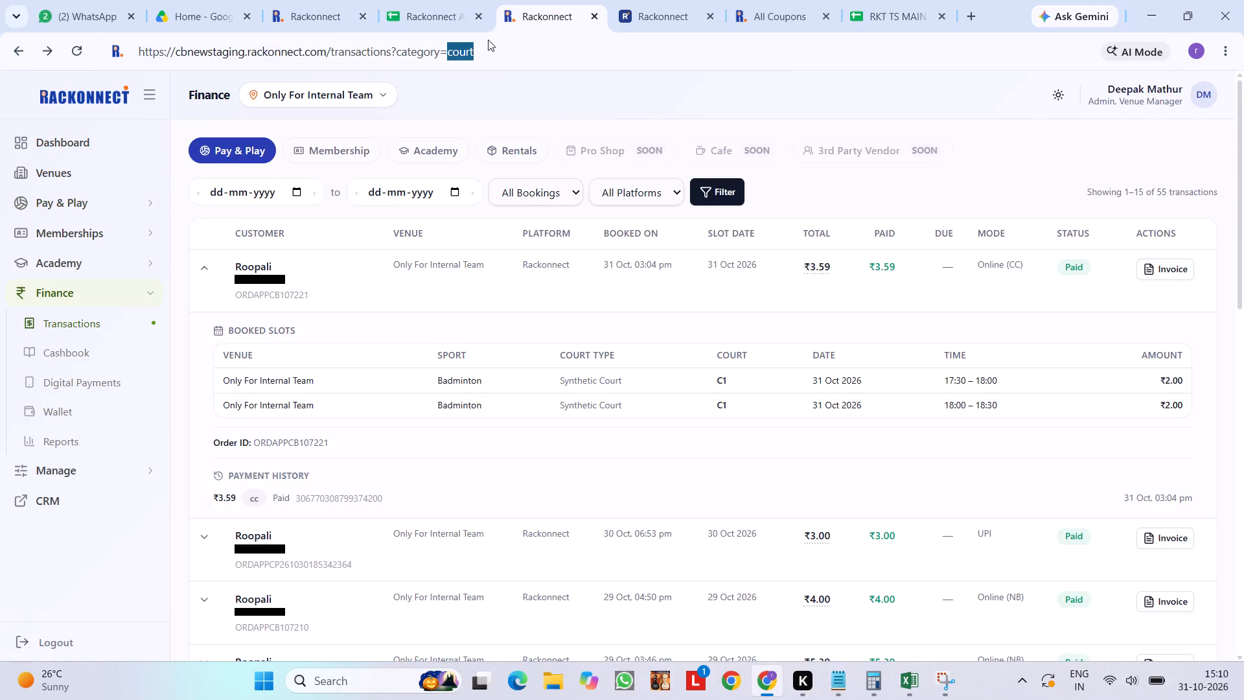
{"action": "key", "text": "ctrl+c"}
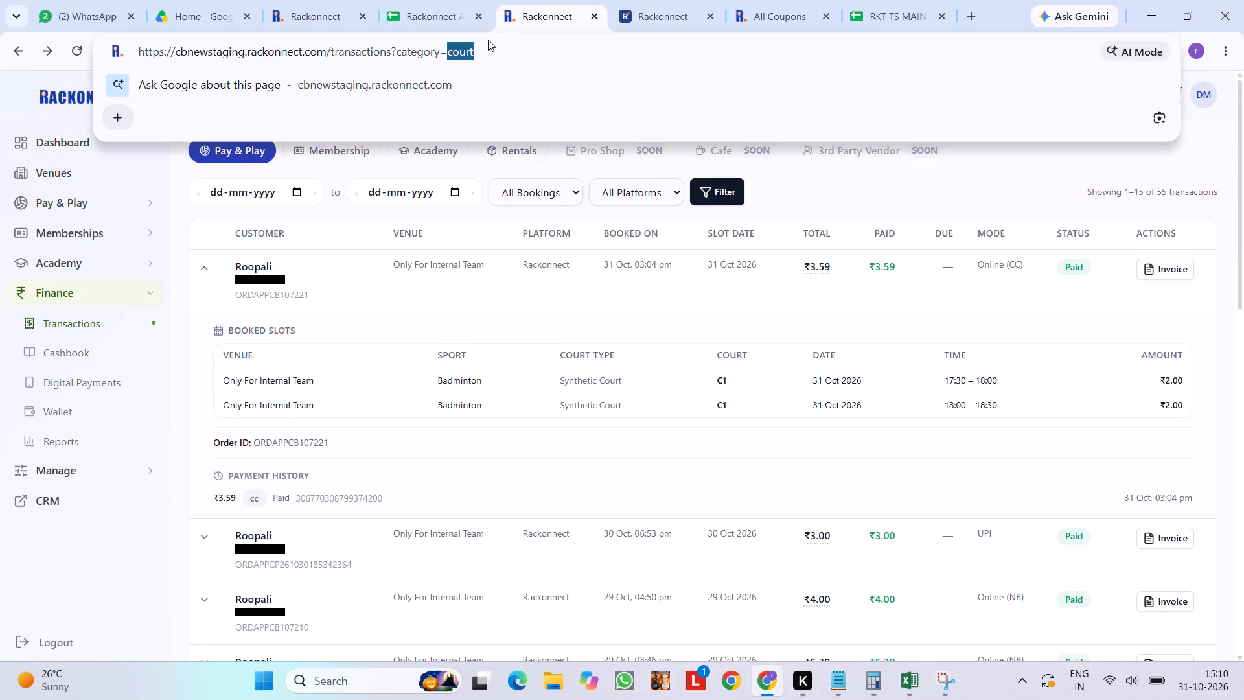
{"action": "left_click", "coordinate": [446, 0]}
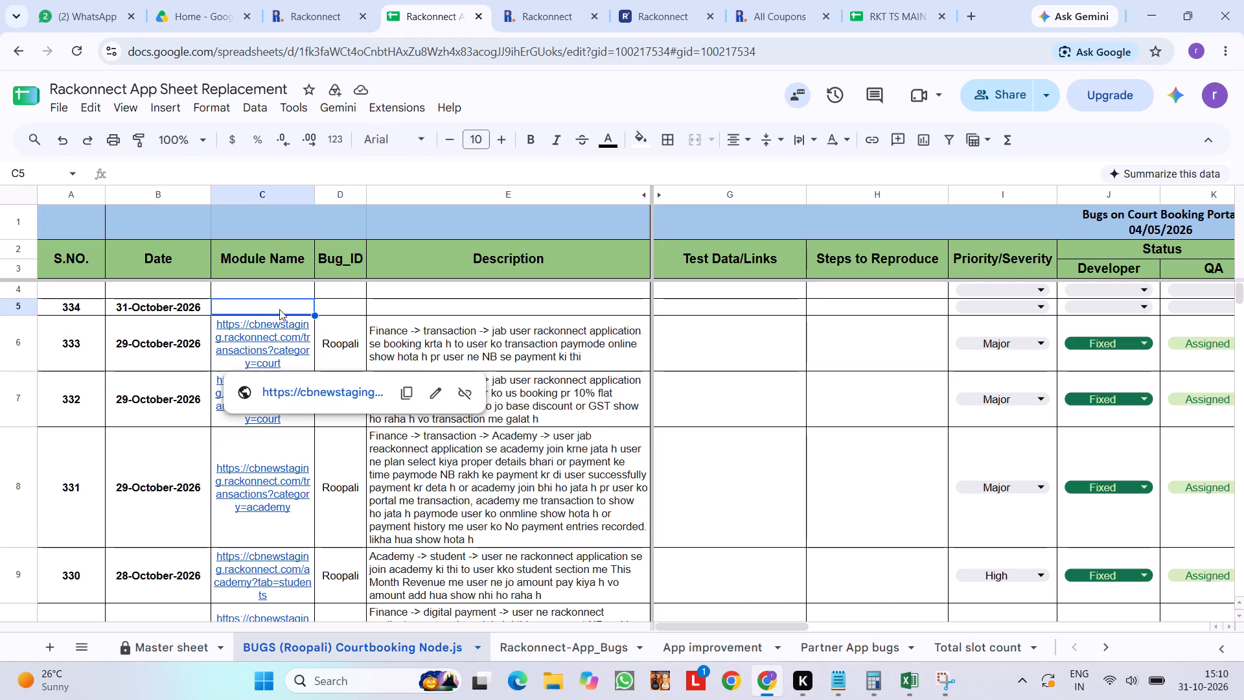
{"action": "left_click", "coordinate": [279, 309]}
{"action": "key", "text": "ctrl+v"}
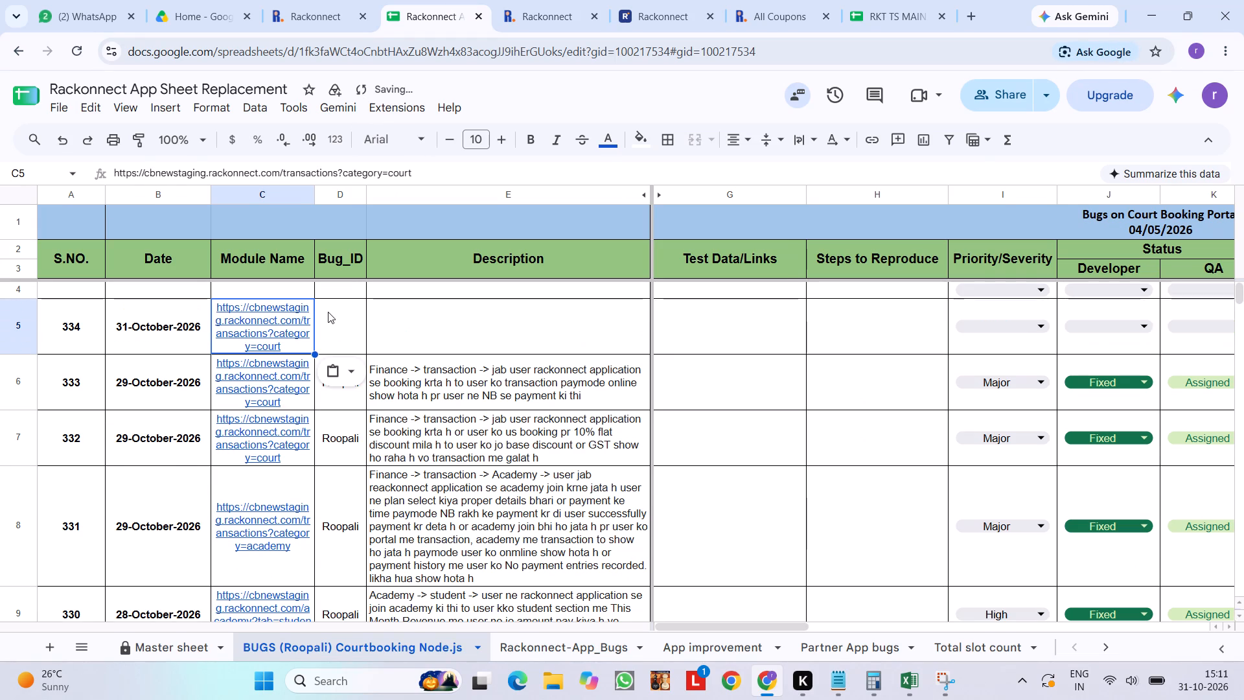
Fill row 334's Bug_ID with a copy of the Bug_ID from row 333.
{"action": "left_click", "coordinate": [328, 312]}
{"action": "left_click", "coordinate": [345, 373]}
{"action": "key", "text": "ctrl+c"}
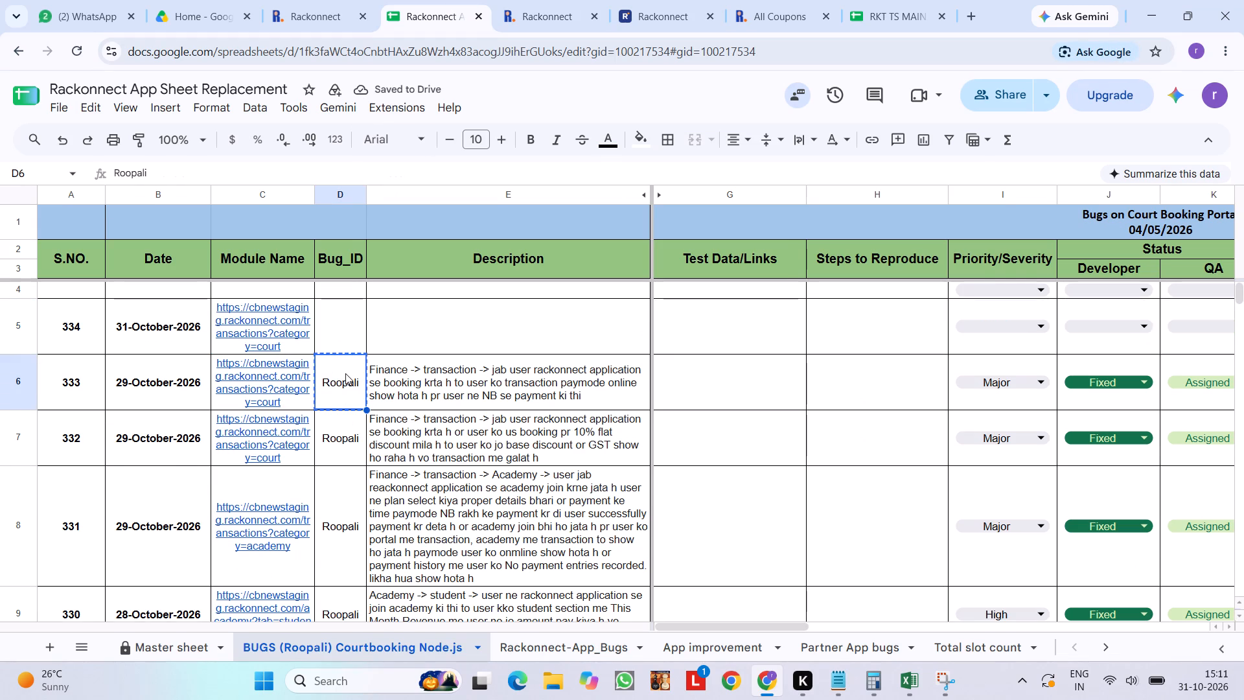
{"action": "left_click", "coordinate": [341, 334]}
{"action": "key", "text": "ctrl+v"}
Begin row 334's Description with the navigation path "Finance -> transaction ->".
{"action": "double_click", "coordinate": [435, 323]}
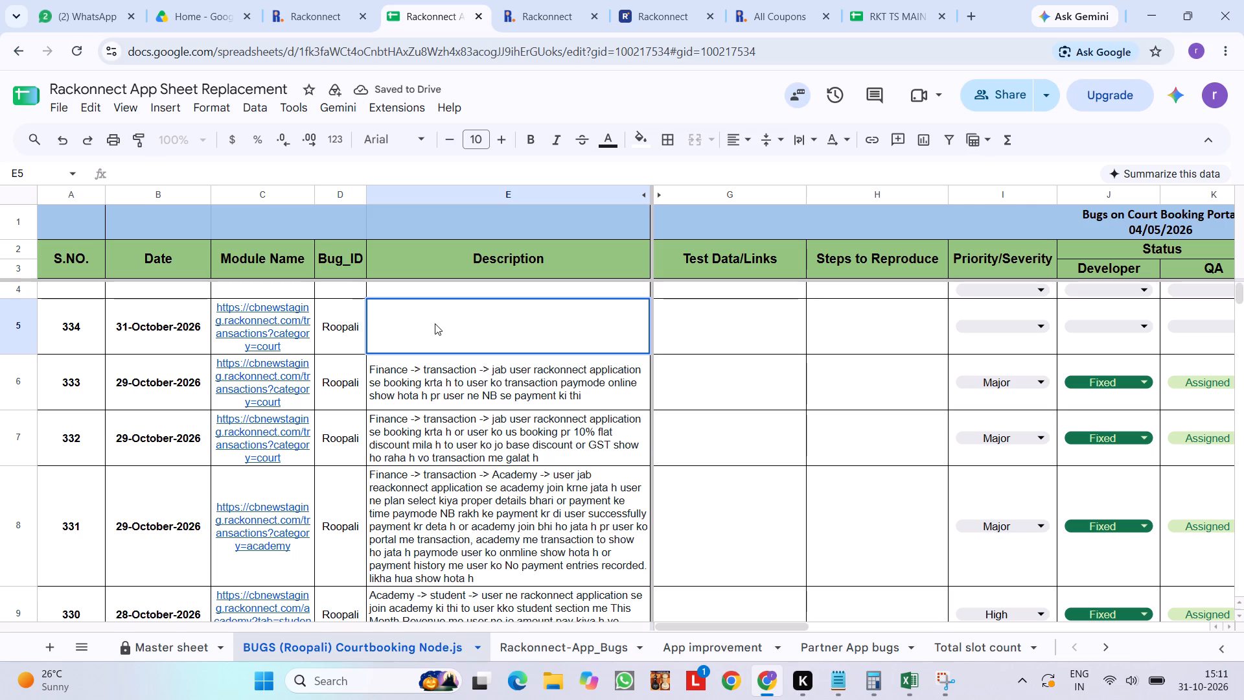
{"action": "key", "text": "shift+f"}
{"action": "type", "text": "innce"}
{"action": "key", "text": "space"}
{"action": "key", "text": "BackSpace"}
{"action": "key", "text": "BackSpace"}
{"action": "key", "text": "BackSpace"}
{"action": "key", "text": "BackSpace"}
{"action": "type", "text": "ance -"}
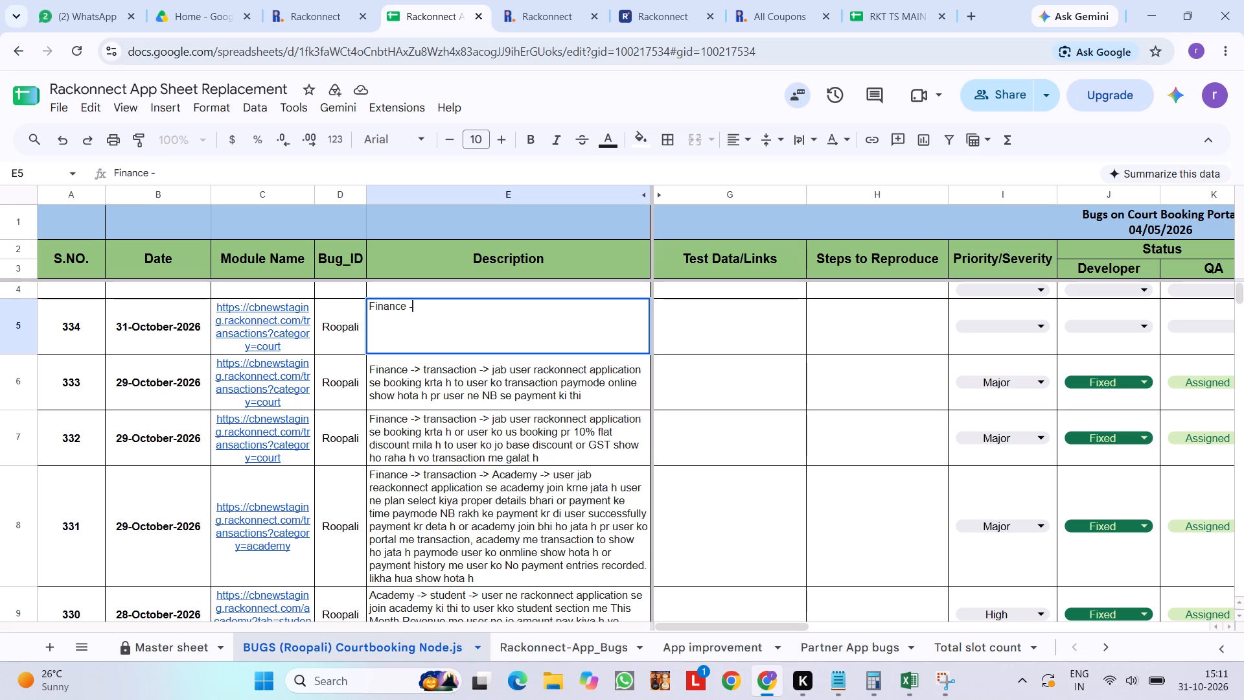
{"action": "type", "text": ">"}
{"action": "key", "text": "space"}
{"action": "type", "text": "transavtion"}
{"action": "key", "text": "space"}
{"action": "key", "text": "BackSpace"}
{"action": "key", "text": "BackSpace"}
{"action": "key", "text": "BackSpace"}
{"action": "key", "text": "BackSpace"}
{"action": "key", "text": "BackSpace"}
{"action": "key", "text": "BackSpace"}
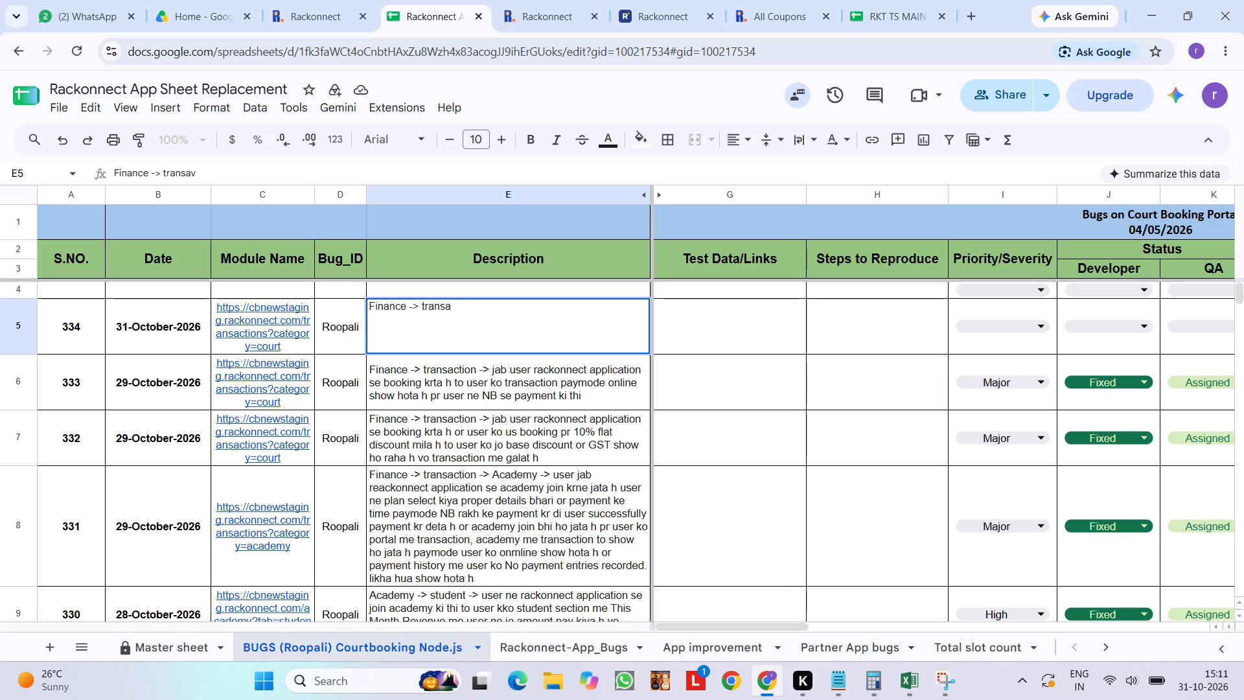
{"action": "type", "text": "ction ->"}
{"action": "key", "text": "space"}
Continue row 334's description with "jab user rackonnect application se payment krta h or".
{"action": "type", "text": "jba user"}
{"action": "key", "text": "space"}
{"action": "key", "text": "BackSpace"}
{"action": "key", "text": "BackSpace"}
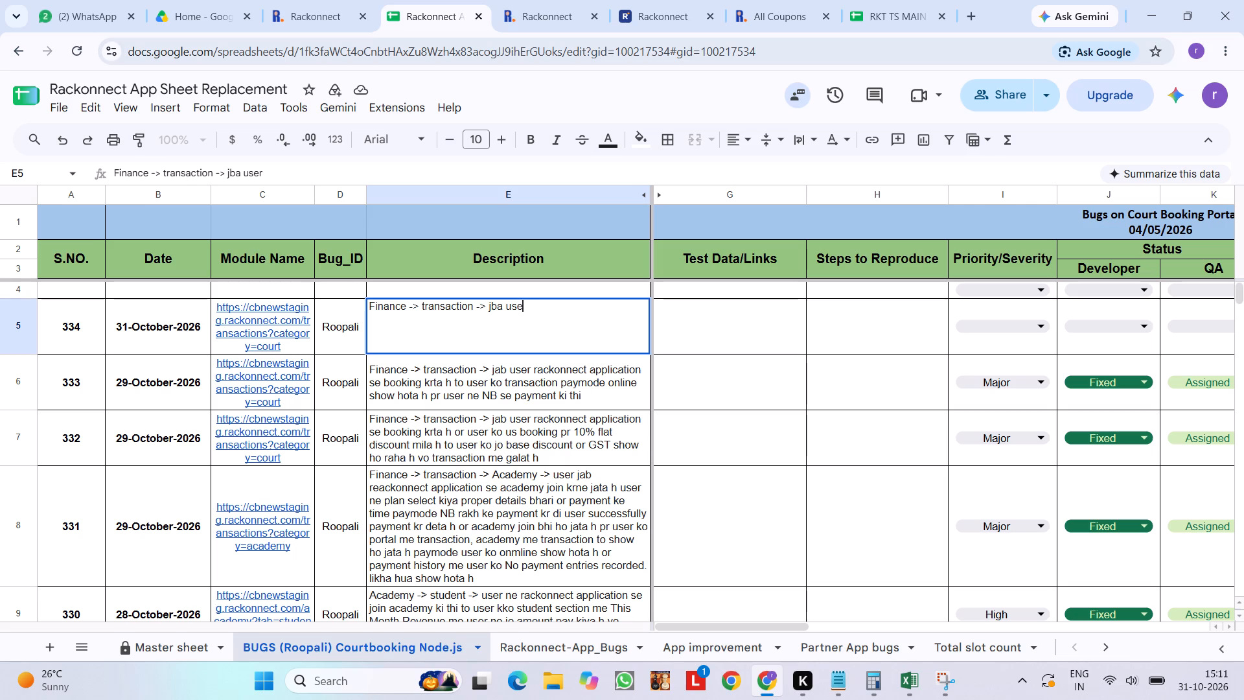
{"action": "key", "text": "BackSpace"}
{"action": "key", "text": "BackSpace"}
{"action": "key", "text": "BackSpace"}
{"action": "key", "text": "BackSpace"}
{"action": "key", "text": "BackSpace"}
{"action": "key", "text": "BackSpace"}
{"action": "key", "text": "BackSpace"}
{"action": "type", "text": "jab user"}
{"action": "key", "text": "space"}
{"action": "type", "text": "rackonnect"}
{"action": "key", "text": "space"}
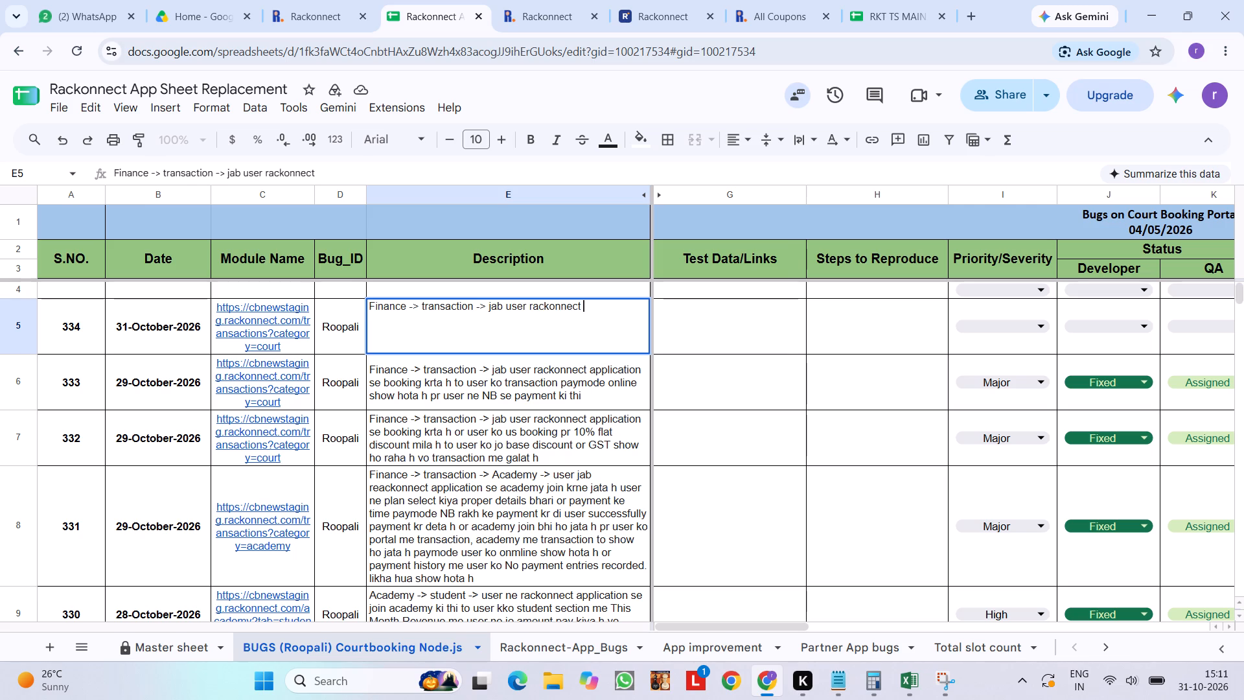
{"action": "type", "text": "application"}
{"action": "key", "text": "space"}
{"action": "key", "text": "space"}
{"action": "key", "text": "BackSpace"}
{"action": "type", "text": "se payment krta h to"}
{"action": "key", "text": "BackSpace"}
{"action": "key", "text": "BackSpace"}
{"action": "type", "text": "ot"}
{"action": "key", "text": "space"}
{"action": "key", "text": "BackSpace"}
{"action": "key", "text": "BackSpace"}
{"action": "type", "text": "r"}
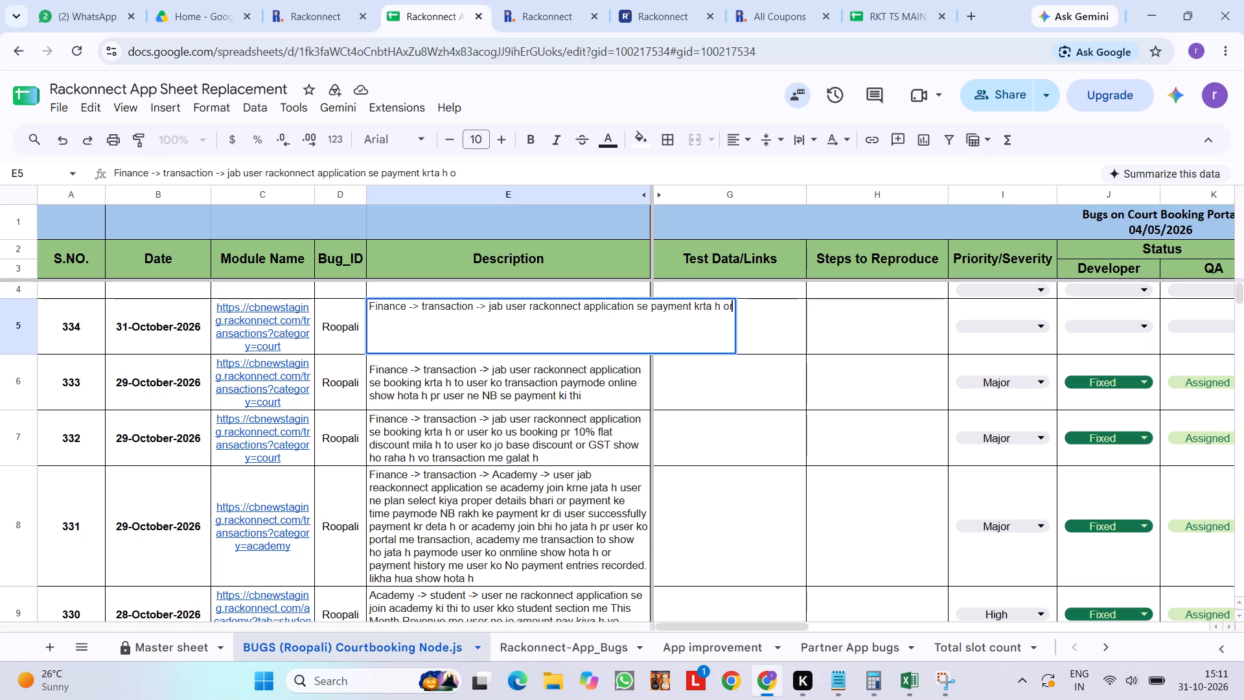
Continue row 334's description with "portal pr aakr transaction".
{"action": "key", "text": "space"}
{"action": "type", "text": "dashb"}
{"action": "key", "text": "BackSpace"}
{"action": "key", "text": "BackSpace"}
{"action": "key", "text": "BackSpace"}
{"action": "key", "text": "BackSpace"}
{"action": "key", "text": "BackSpace"}
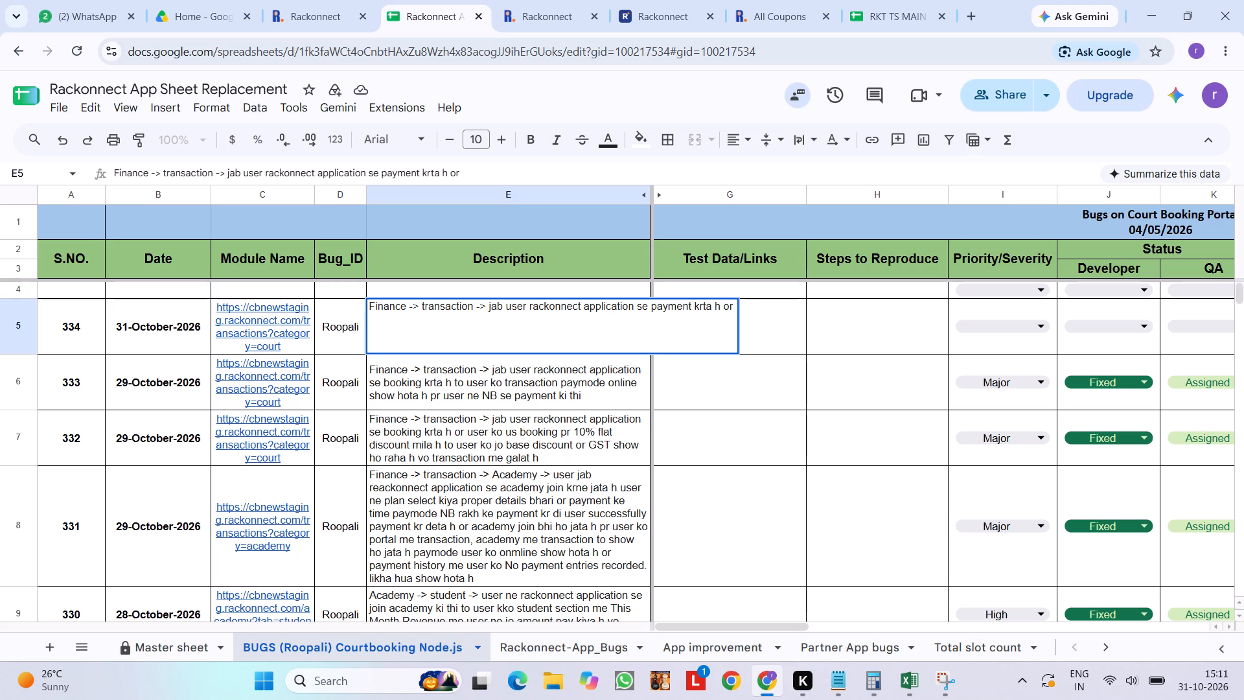
{"action": "type", "text": "portal"}
{"action": "key", "text": "space"}
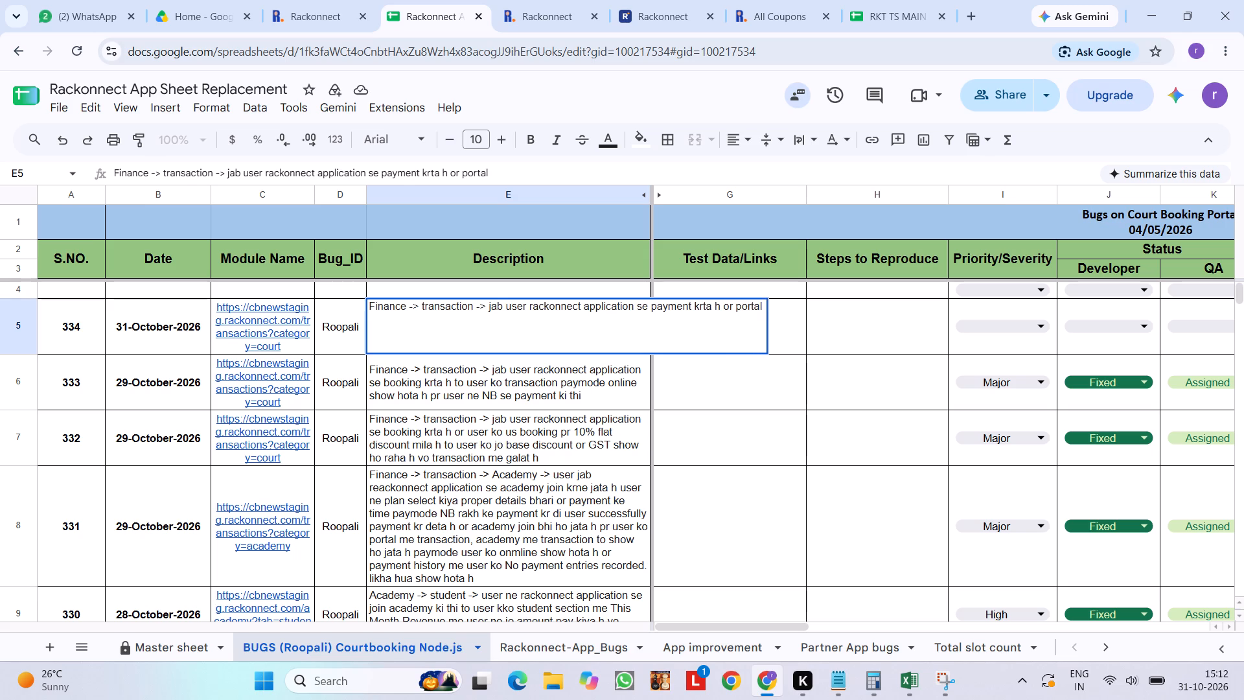
{"action": "type", "text": "pr aakr tran"}
{"action": "key", "text": "BackSpace"}
{"action": "key", "text": "BackSpace"}
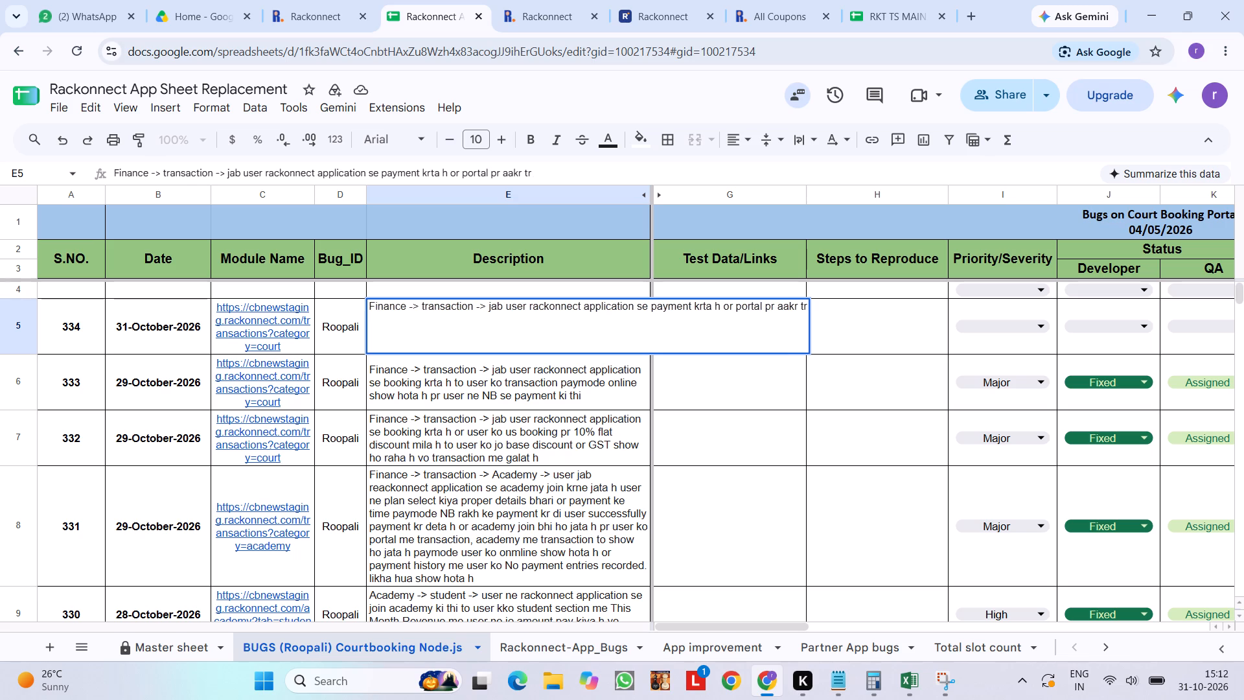
{"action": "type", "text": "ansaction"}
{"action": "key", "text": "space"}
Extend row 334's description with "check krta h to user ko".
{"action": "type", "text": "sa"}
{"action": "key", "text": "BackSpace"}
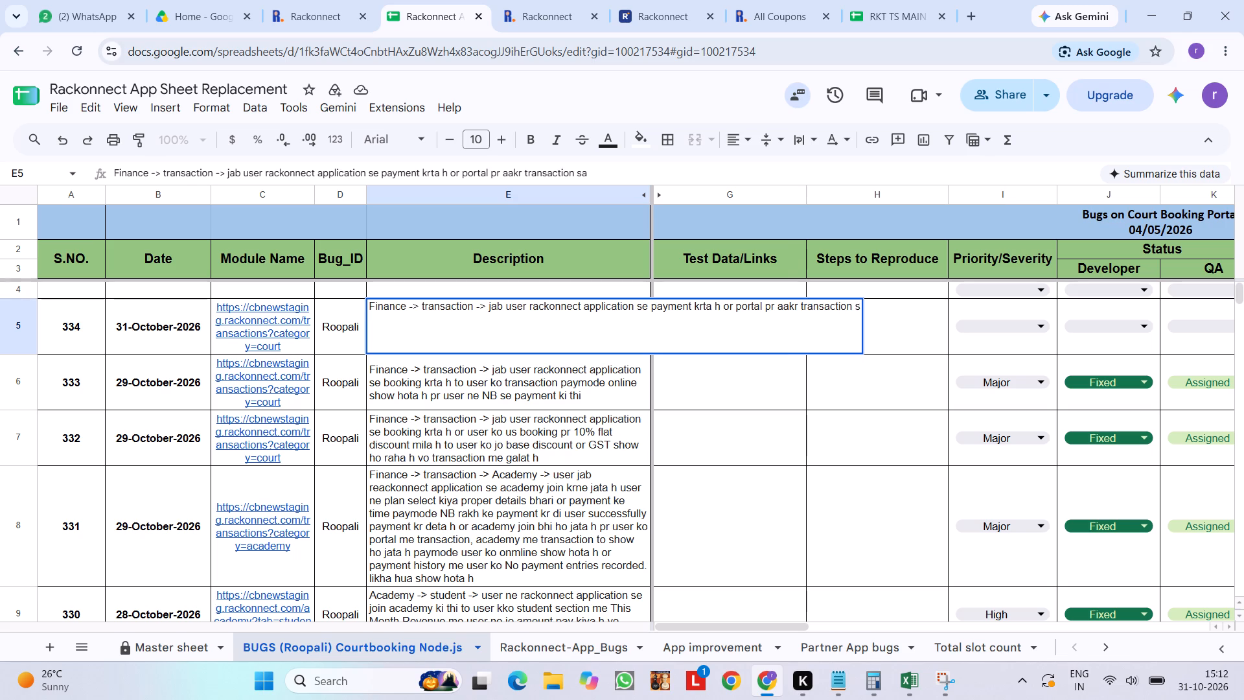
{"action": "key", "text": "BackSpace"}
{"action": "type", "text": "check rkta"}
{"action": "key", "text": "BackSpace"}
{"action": "key", "text": "BackSpace"}
{"action": "key", "text": "BackSpace"}
{"action": "key", "text": "BackSpace"}
{"action": "type", "text": "krta h t9o"}
{"action": "key", "text": "space"}
{"action": "key", "text": "BackSpace"}
{"action": "key", "text": "BackSpace"}
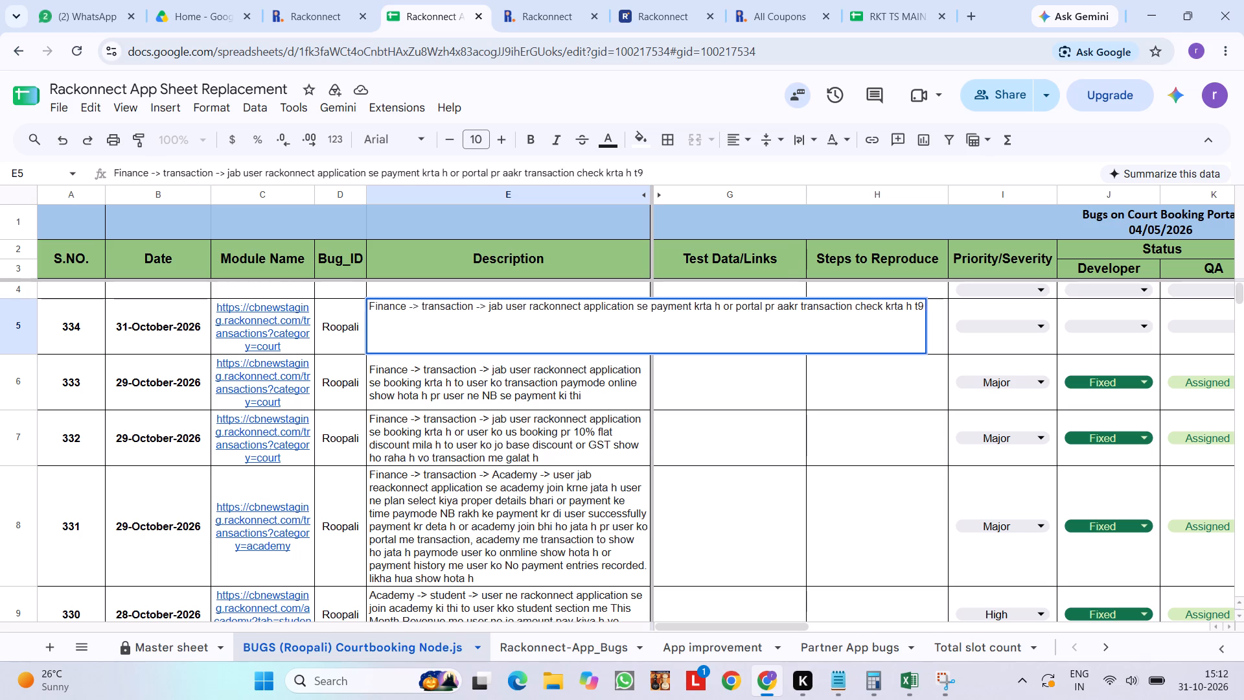
{"action": "key", "text": "BackSpace"}
{"action": "type", "text": "o user ko"}
{"action": "key", "text": "space"}
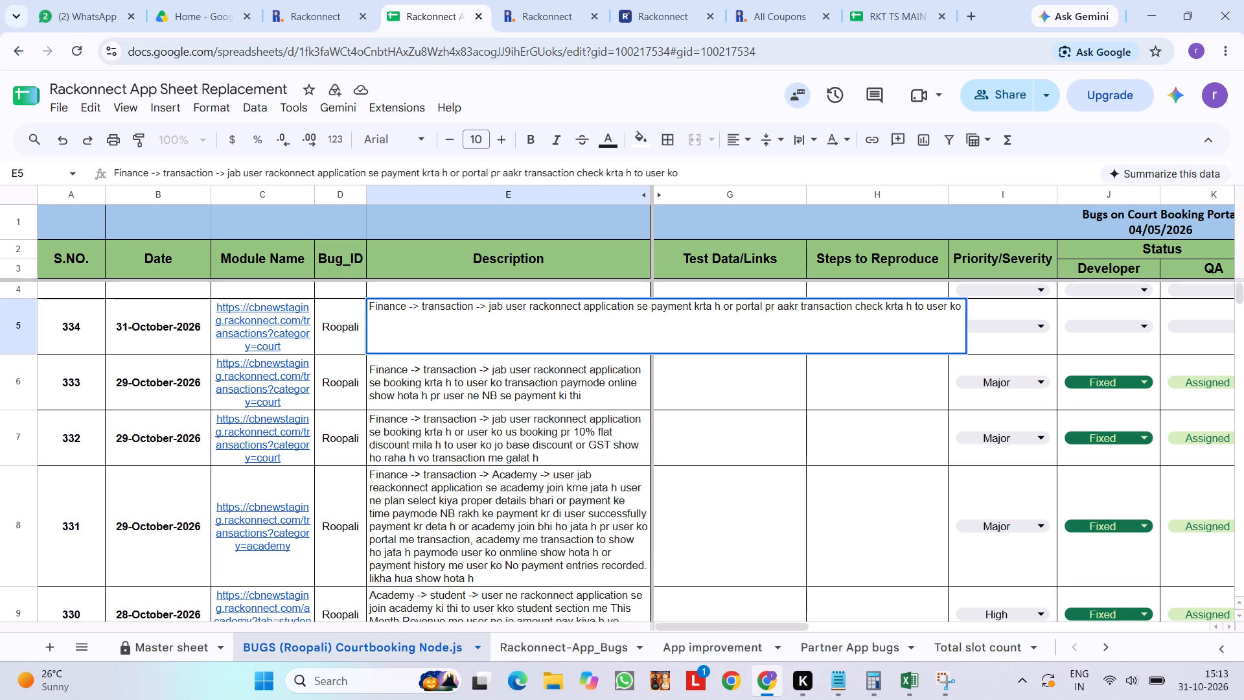
Add "vaha court base, gst" to row 334's description.
{"action": "type", "text": "vaha"}
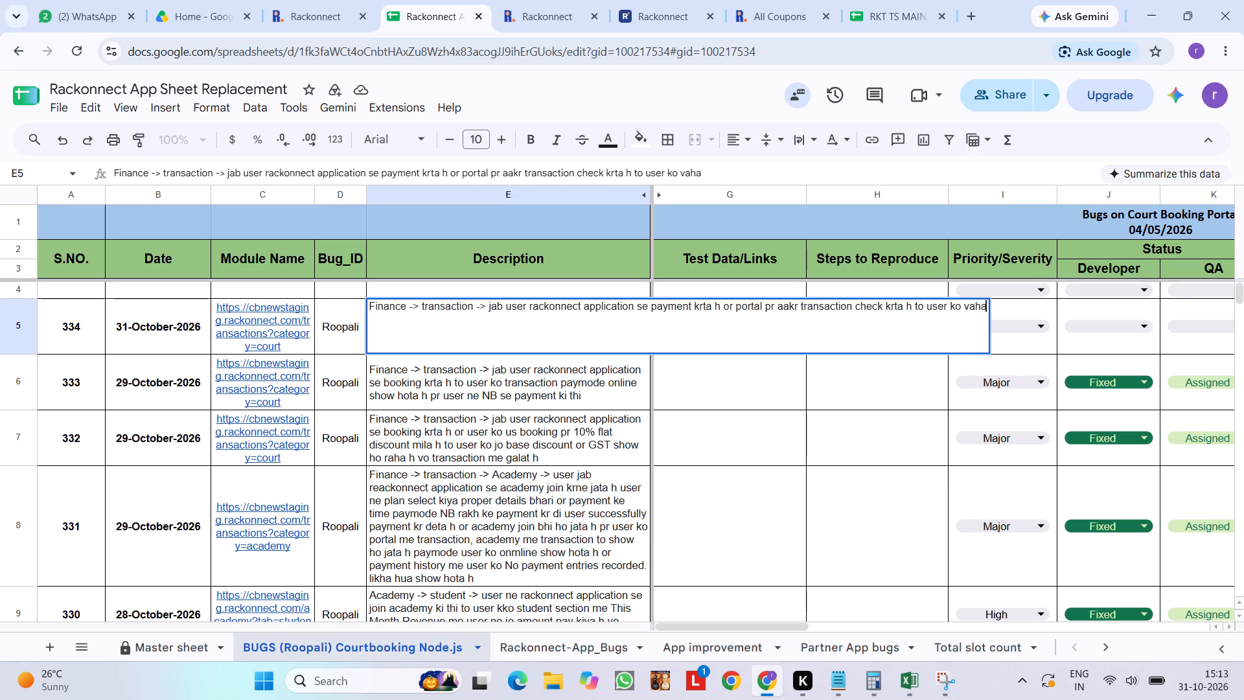
{"action": "key", "text": "space"}
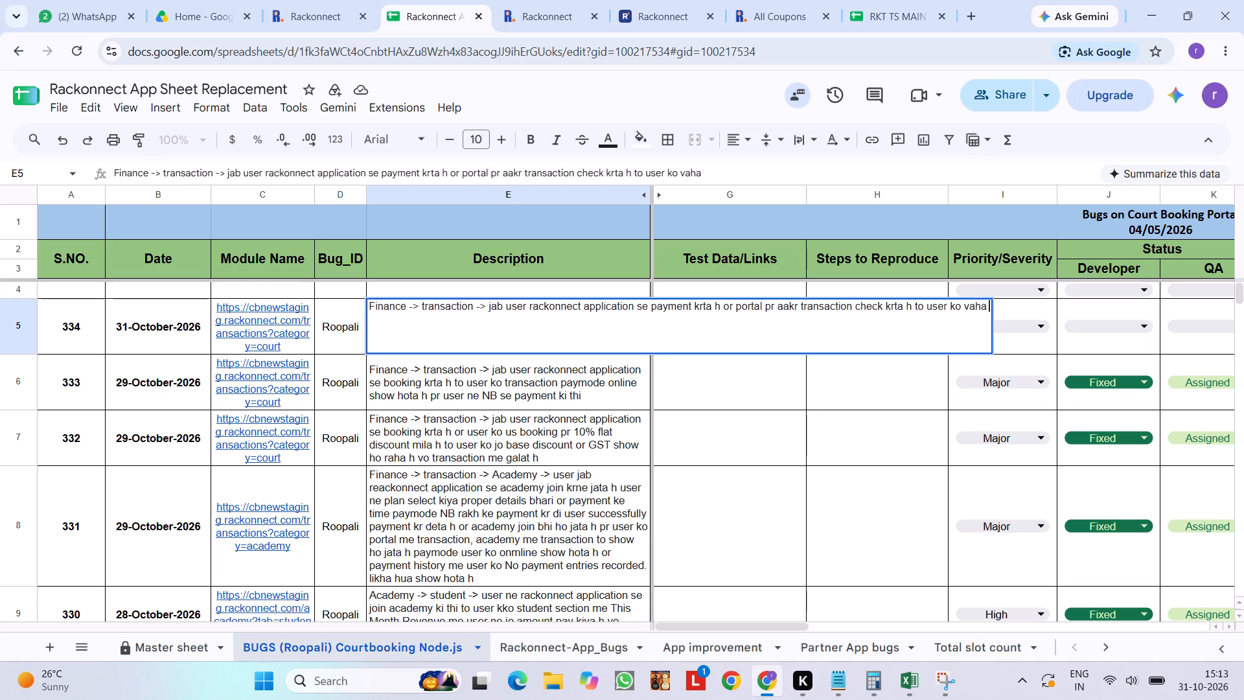
{"action": "type", "text": "court"}
{"action": "key", "text": "space"}
{"action": "type", "text": "base g"}
{"action": "key", "text": "BackSpace"}
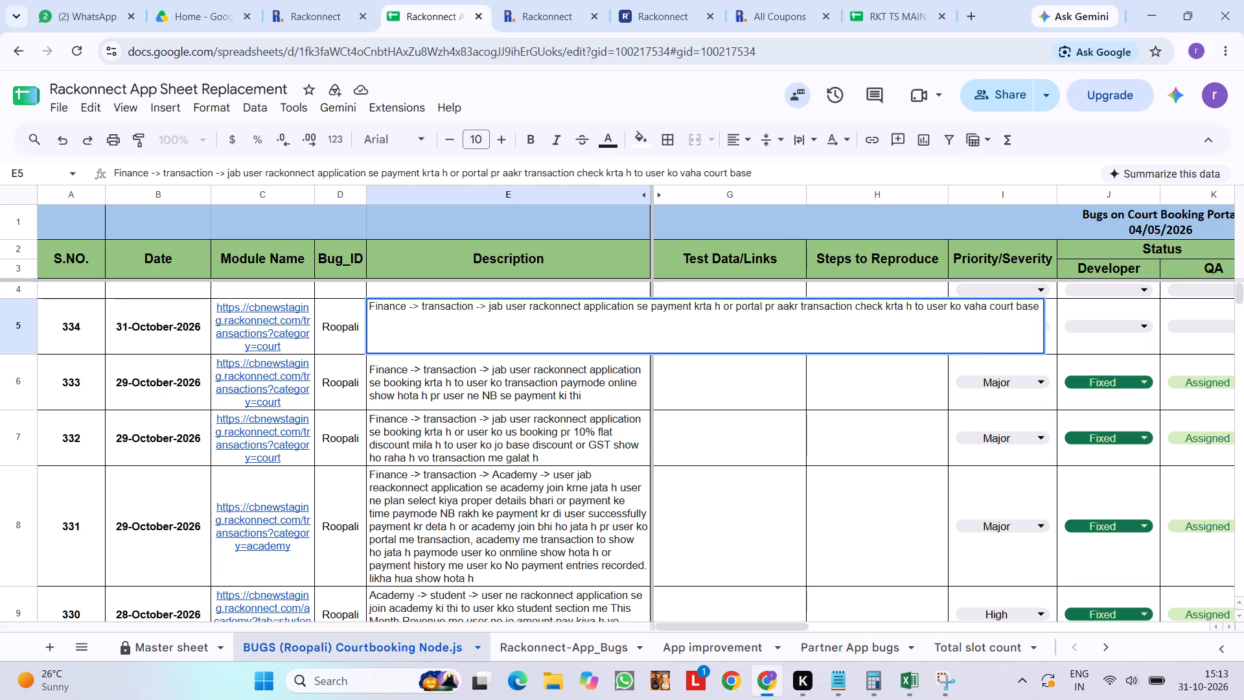
{"action": "key", "text": "BackSpace"}
{"action": "type", "text": ", gst"}
{"action": "type", "text": ","}
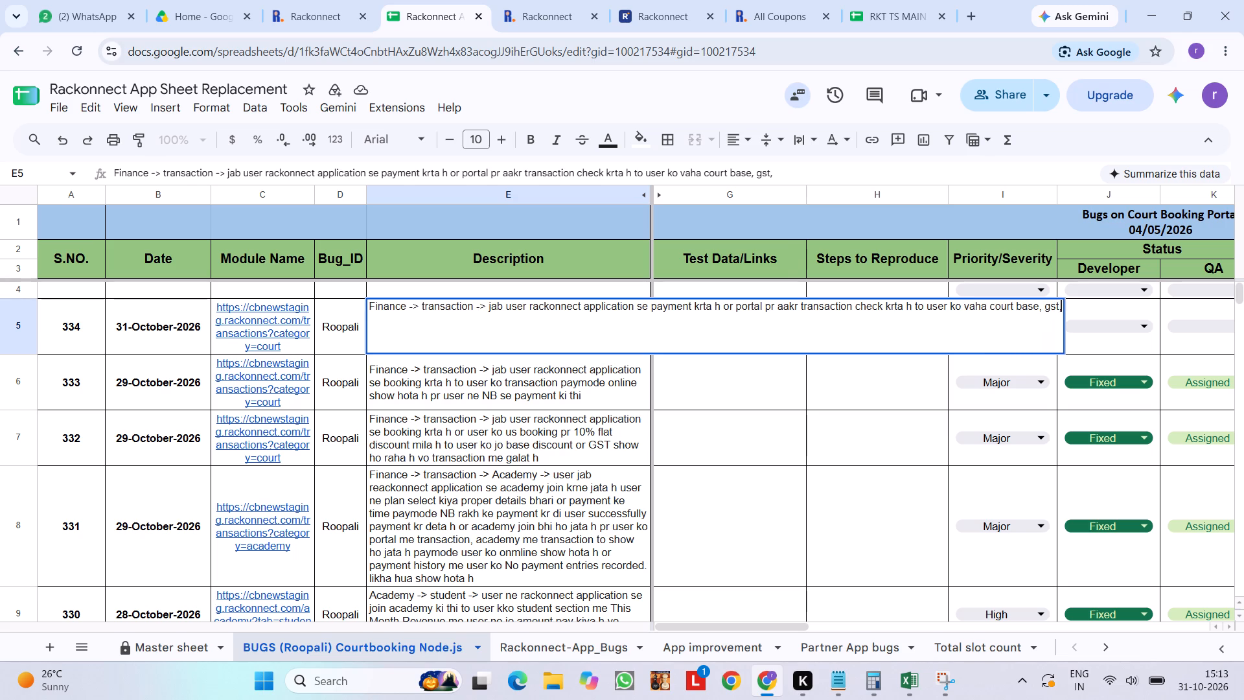
{"action": "key", "text": "space"}
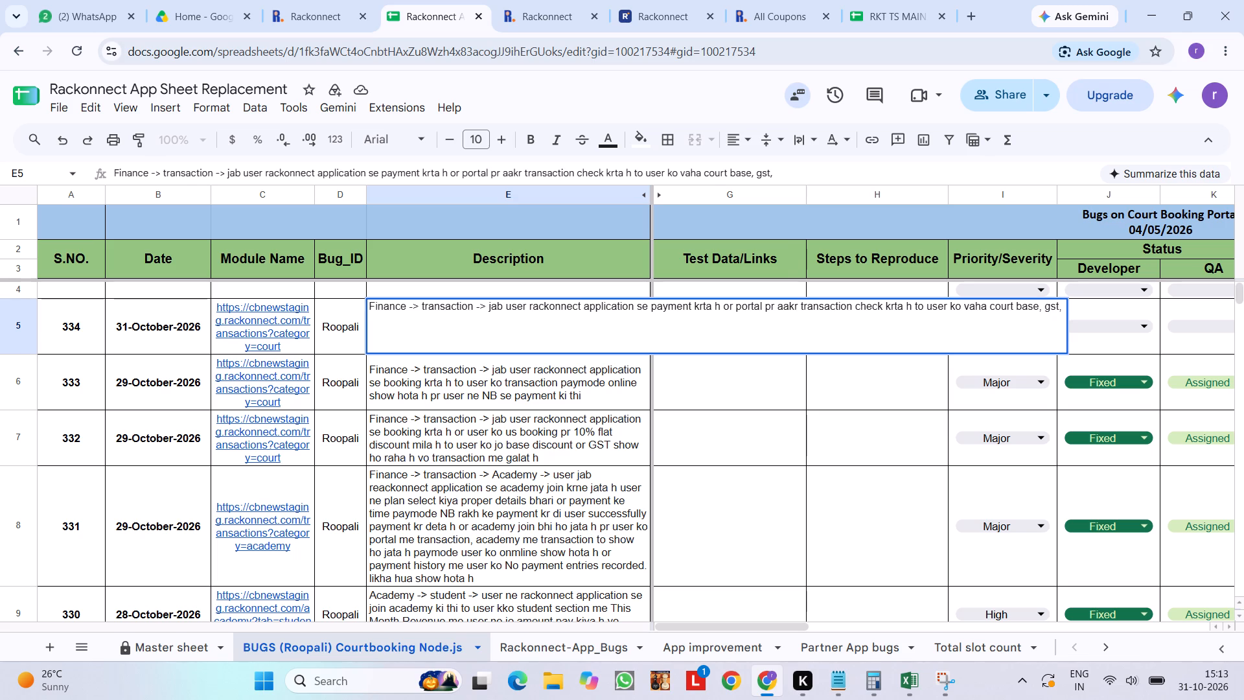
{"action": "type", "text": "or"}
{"action": "key", "text": "space"}
{"action": "key", "text": "BackSpace"}
{"action": "key", "text": "BackSpace"}
{"action": "key", "text": "BackSpace"}
{"action": "key", "text": "BackSpace"}
{"action": "key", "text": "BackSpace"}
{"action": "key", "text": "space"}
Continue row 334's description with "or discount sahi show hote h pr jab user udhar se hi".
{"action": "type", "text": "or discount sahi show hoti"}
{"action": "key", "text": "BackSpace"}
{"action": "key", "text": "BackSpace"}
{"action": "key", "text": "e"}
{"action": "key", "text": "BackSpace"}
{"action": "type", "text": "te h pr jab suer"}
{"action": "key", "text": "space"}
{"action": "key", "text": "BackSpace"}
{"action": "key", "text": "BackSpace"}
{"action": "key", "text": "BackSpace"}
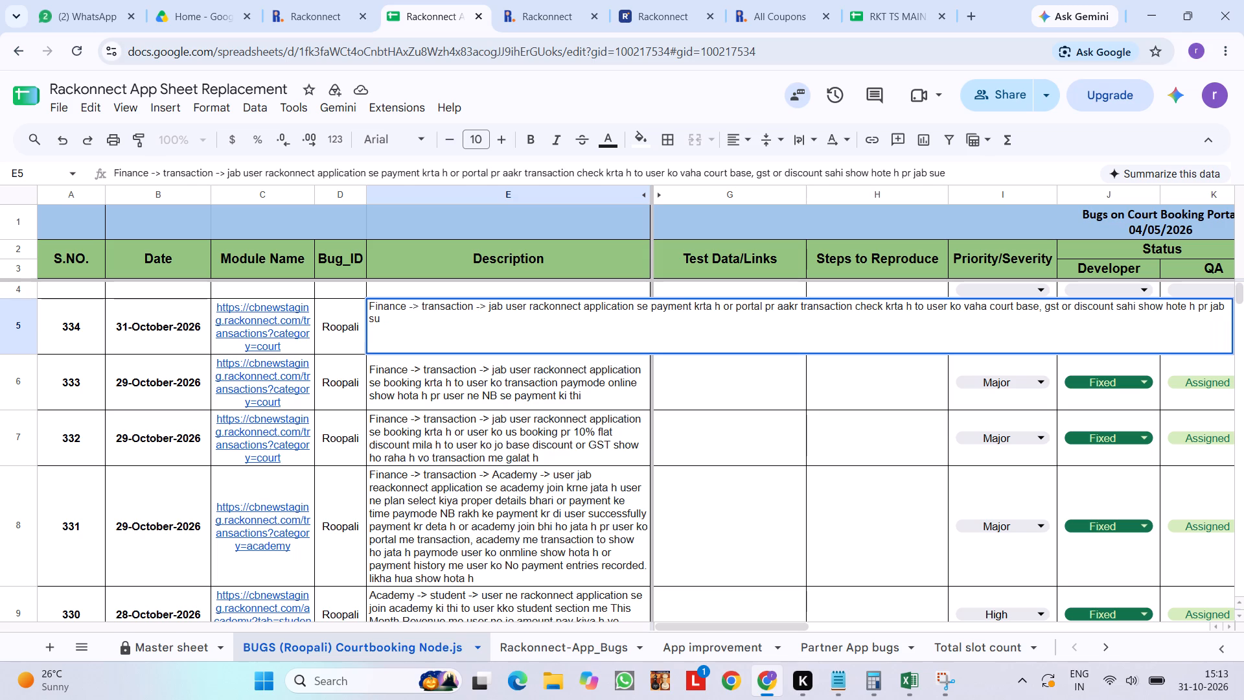
{"action": "key", "text": "BackSpace"}
{"action": "key", "text": "BackSpace"}
{"action": "type", "text": "us"}
{"action": "type", "text": "er udh"}
{"action": "type", "text": "ar se hi"}
{"action": "key", "text": "space"}
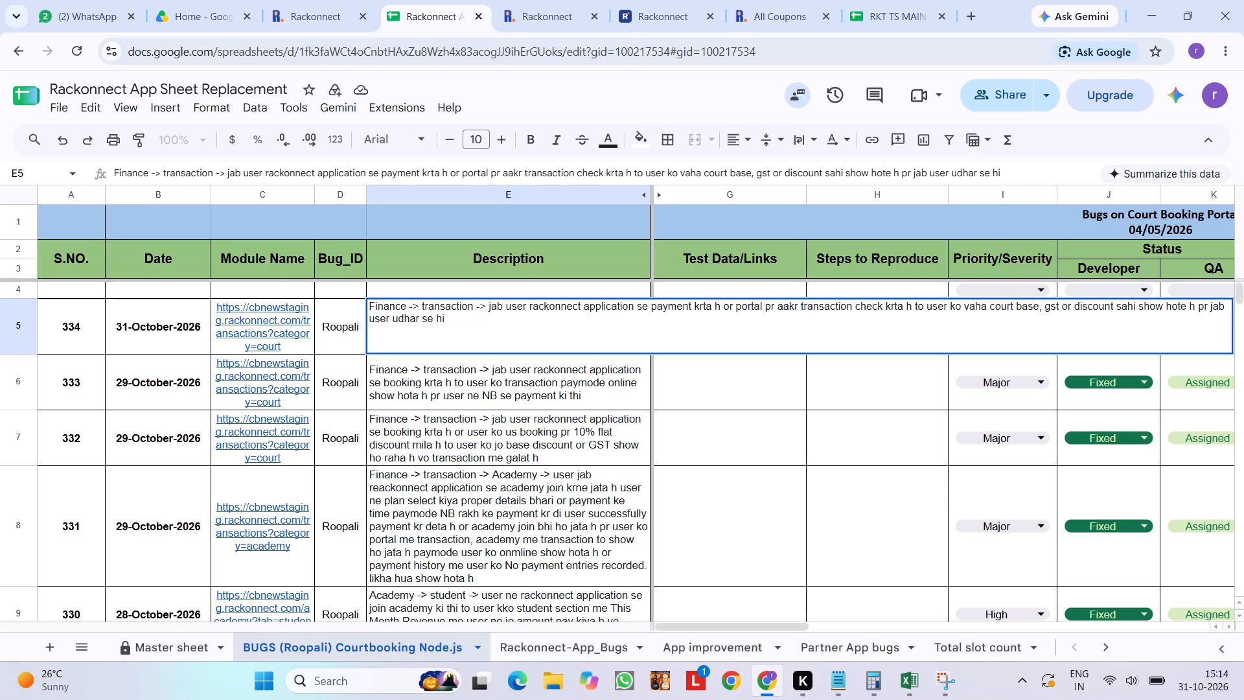
Extend row 334's description with "invoice download krta h to user ko".
{"action": "type", "text": "invoice"}
{"action": "key", "text": "space"}
{"action": "type", "text": "downlload"}
{"action": "key", "text": "space"}
{"action": "key", "text": "BackSpace"}
{"action": "key", "text": "BackSpace"}
{"action": "key", "text": "BackSpace"}
{"action": "key", "text": "BackSpace"}
{"action": "key", "text": "BackSpace"}
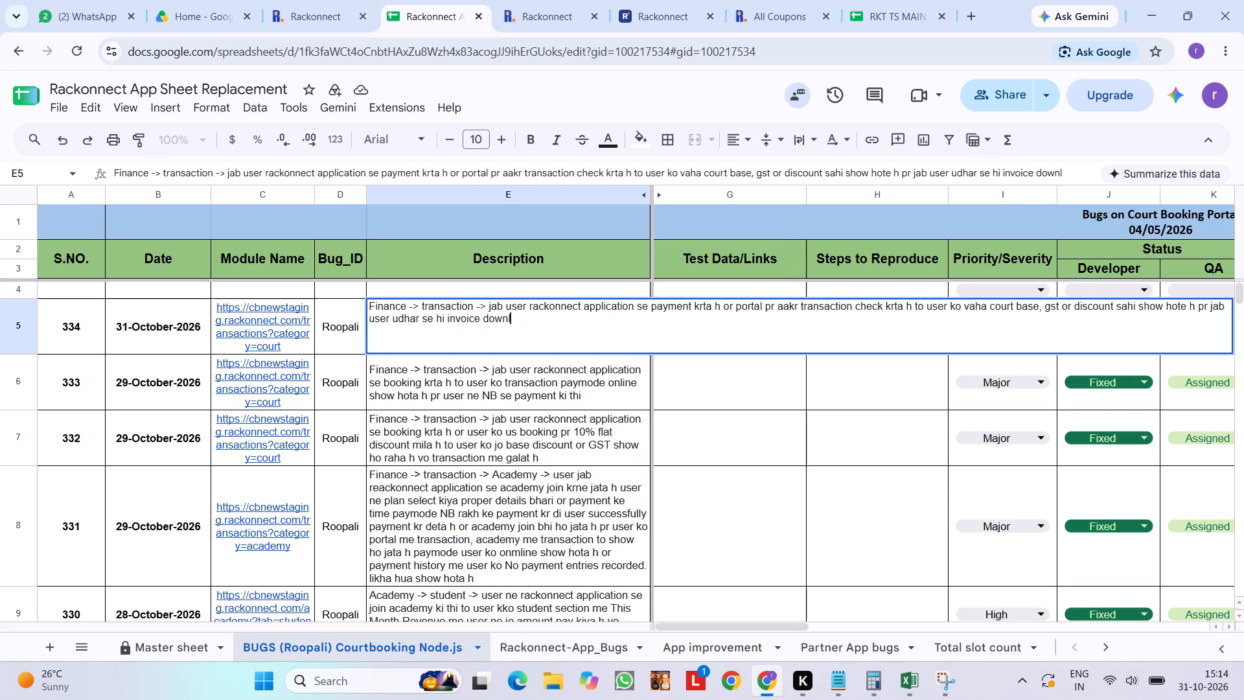
{"action": "type", "text": "oad"}
{"action": "key", "text": "space"}
{"action": "type", "text": "krta h"}
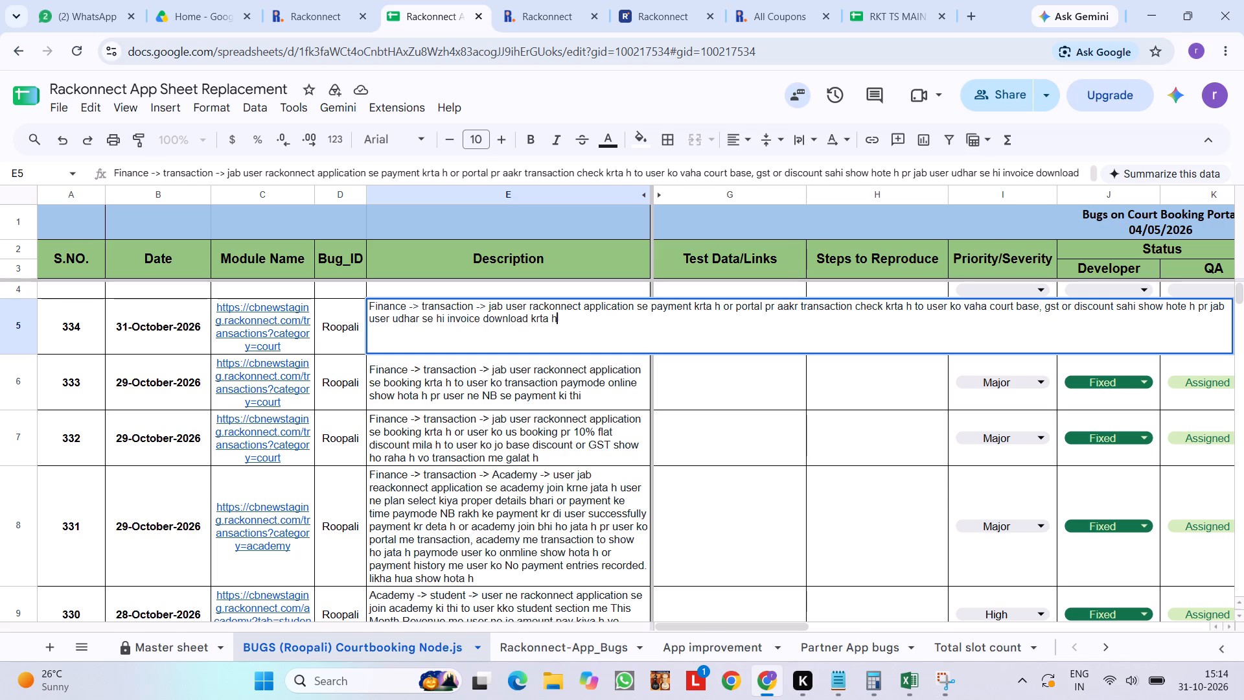
{"action": "key", "text": "space"}
{"action": "type", "text": "to user ko"}
{"action": "key", "text": "space"}
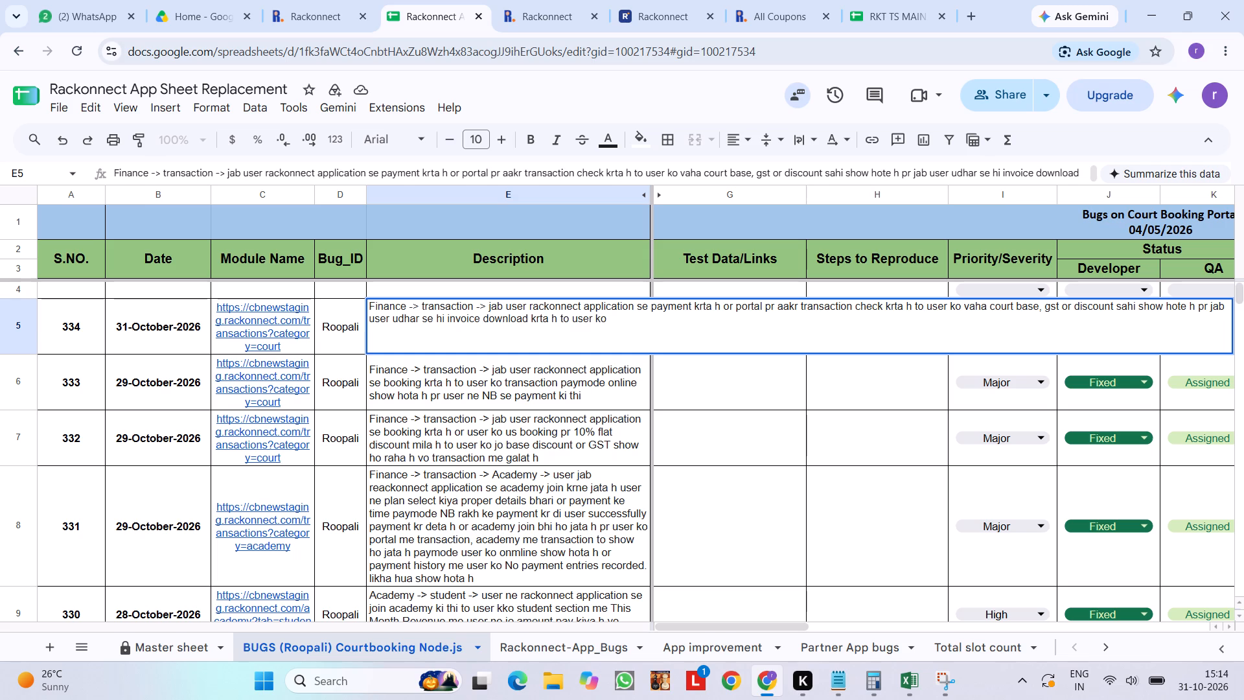
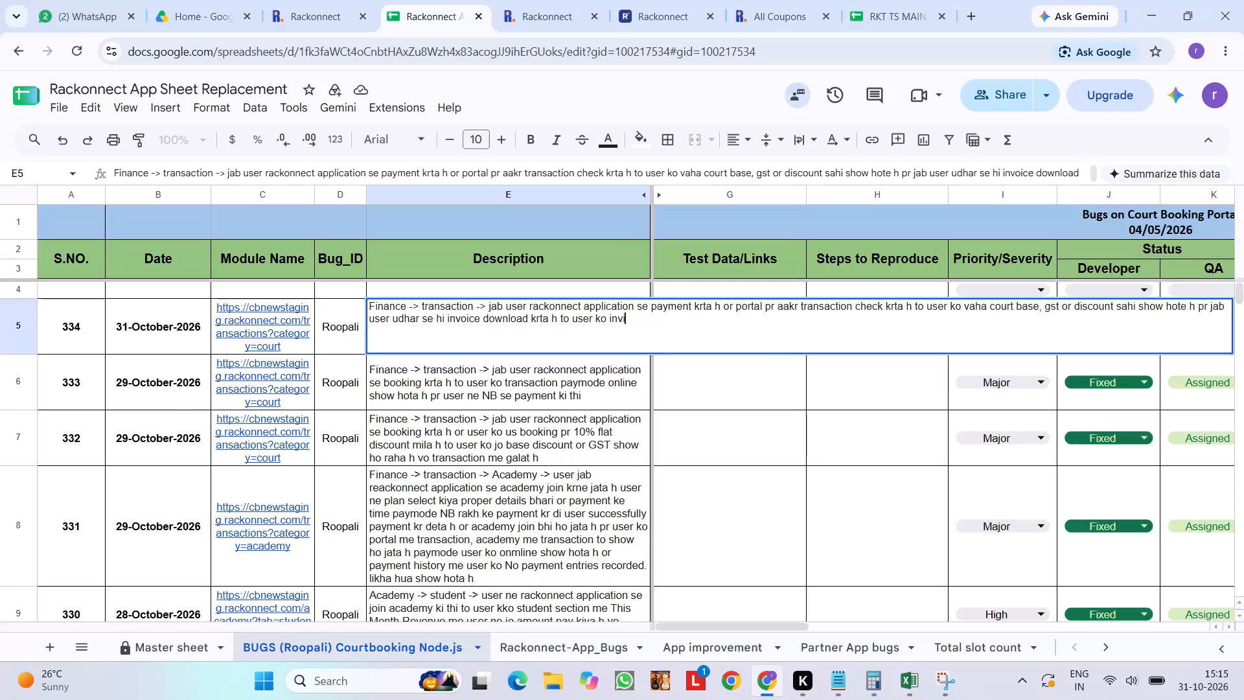
Continue row 334's description with "invoice me".
{"action": "key", "text": "BackSpace"}
{"action": "key", "text": "BackSpace"}
{"action": "key", "text": "BackSpace"}
{"action": "key", "text": "BackSpace"}
{"action": "type", "text": "oice me"}
{"action": "key", "text": "space"}
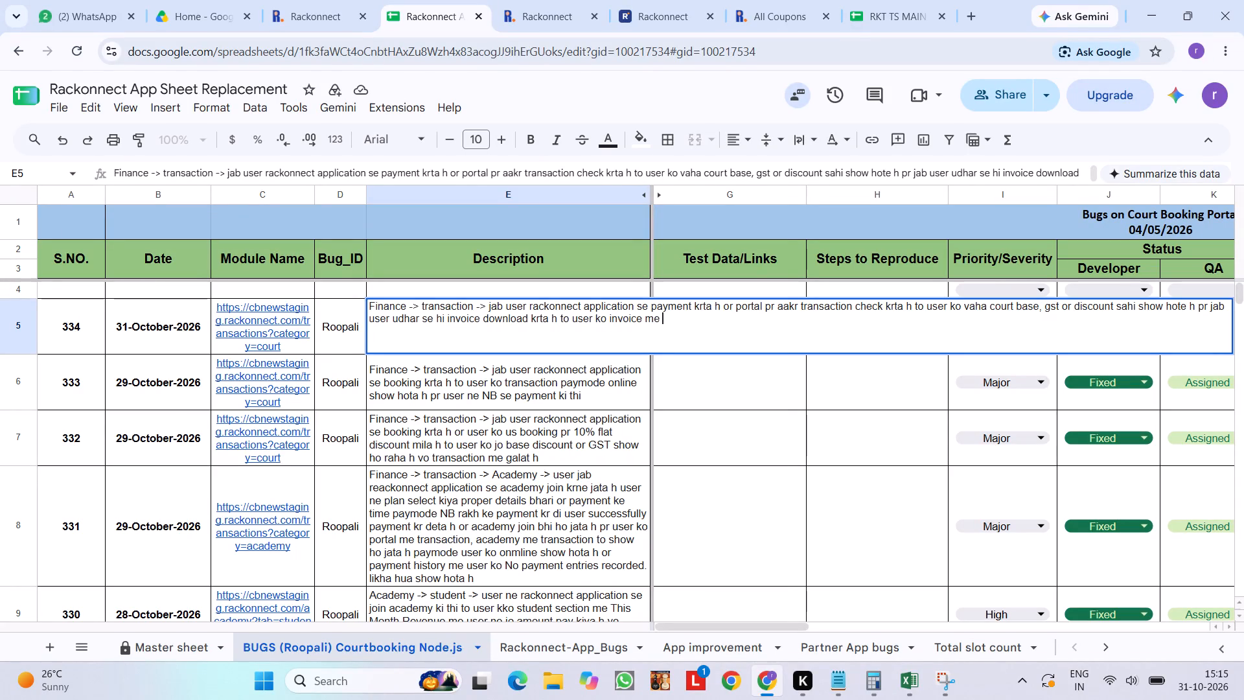
{"action": "key", "text": "c"}
{"action": "key", "text": "BackSpace"}
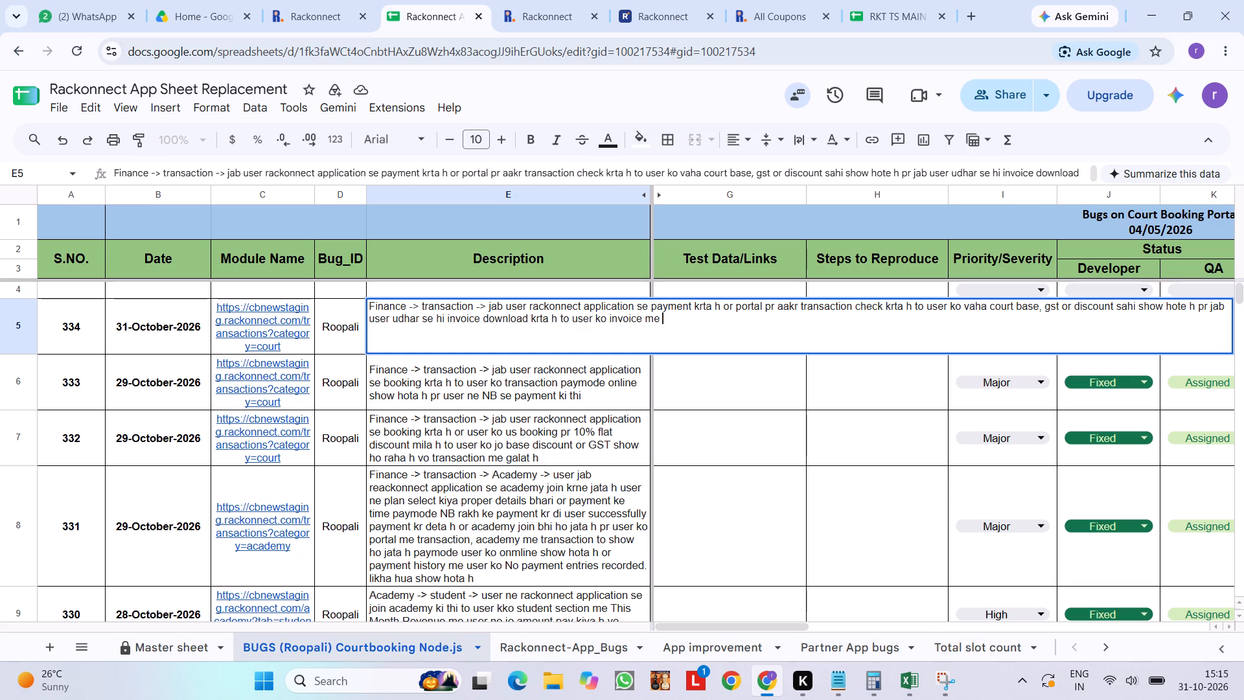
Switch to the Rackonnect Finance transactions page and open the 31 Oct, 03:04 pm court booking's invoice to check its base price, GST and discount.
{"action": "left_click", "coordinate": [645, 0]}
{"action": "left_click", "coordinate": [555, 0]}
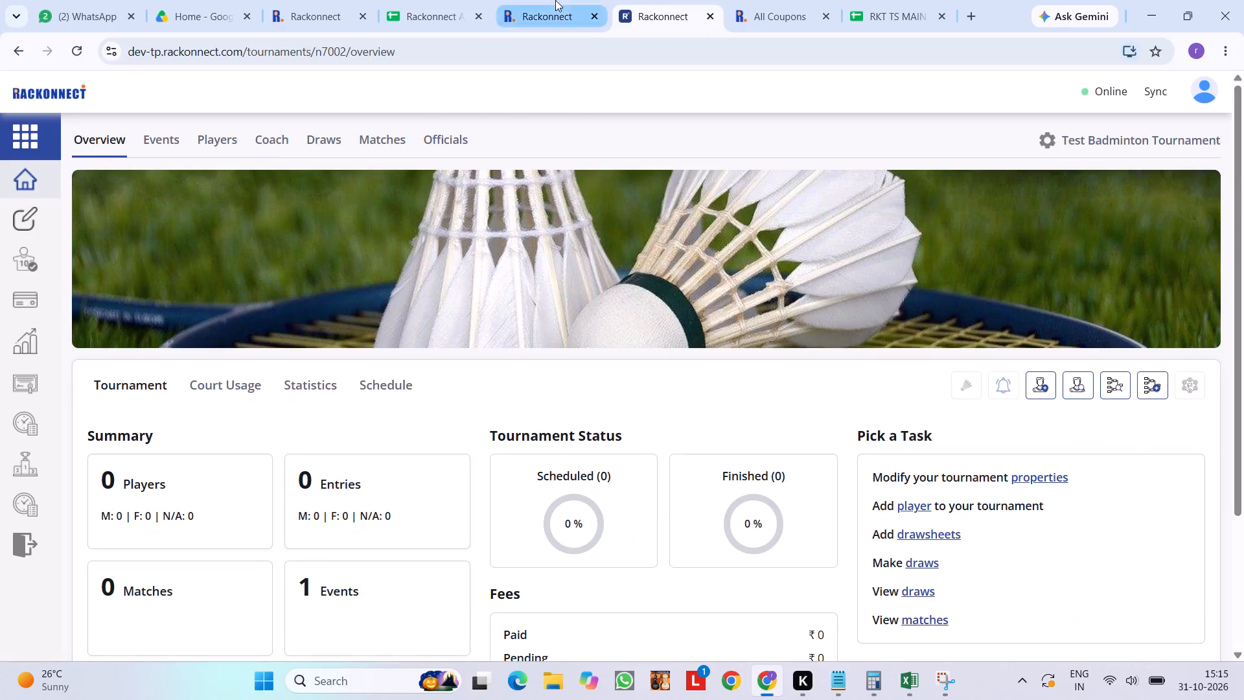
{"action": "left_click", "coordinate": [1168, 258]}
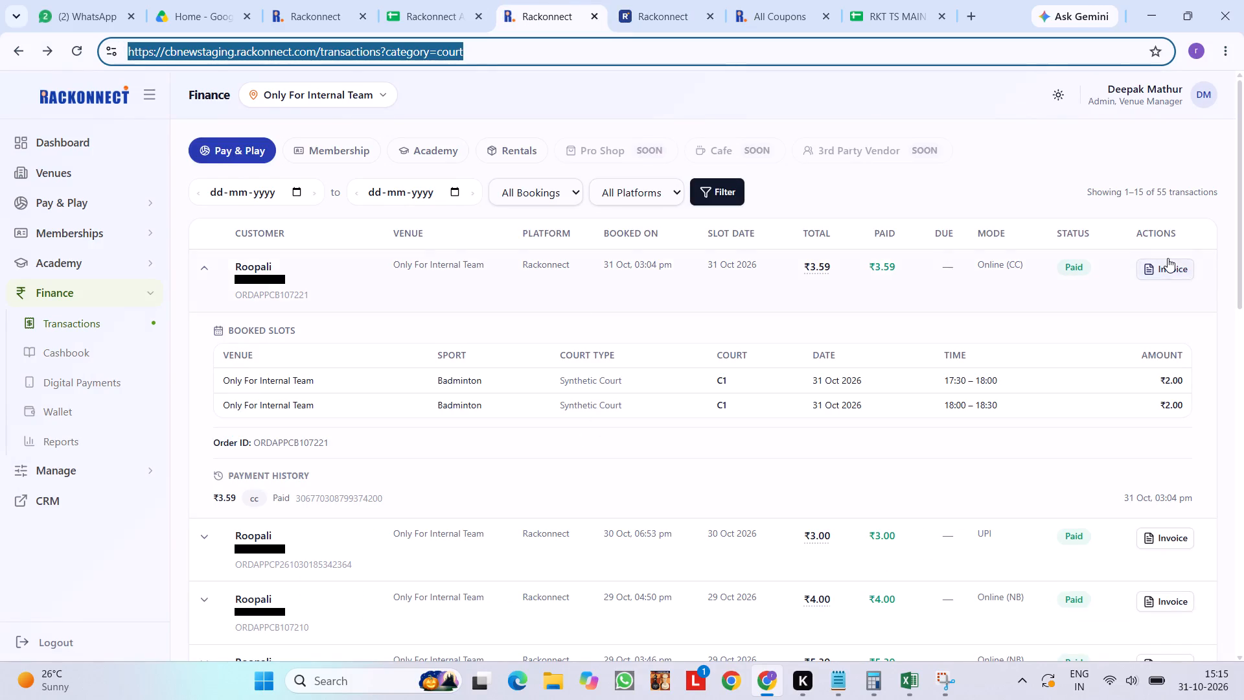
{"action": "scroll", "coordinate": [866, 375], "scroll_direction": "down", "scroll_amount": 2}
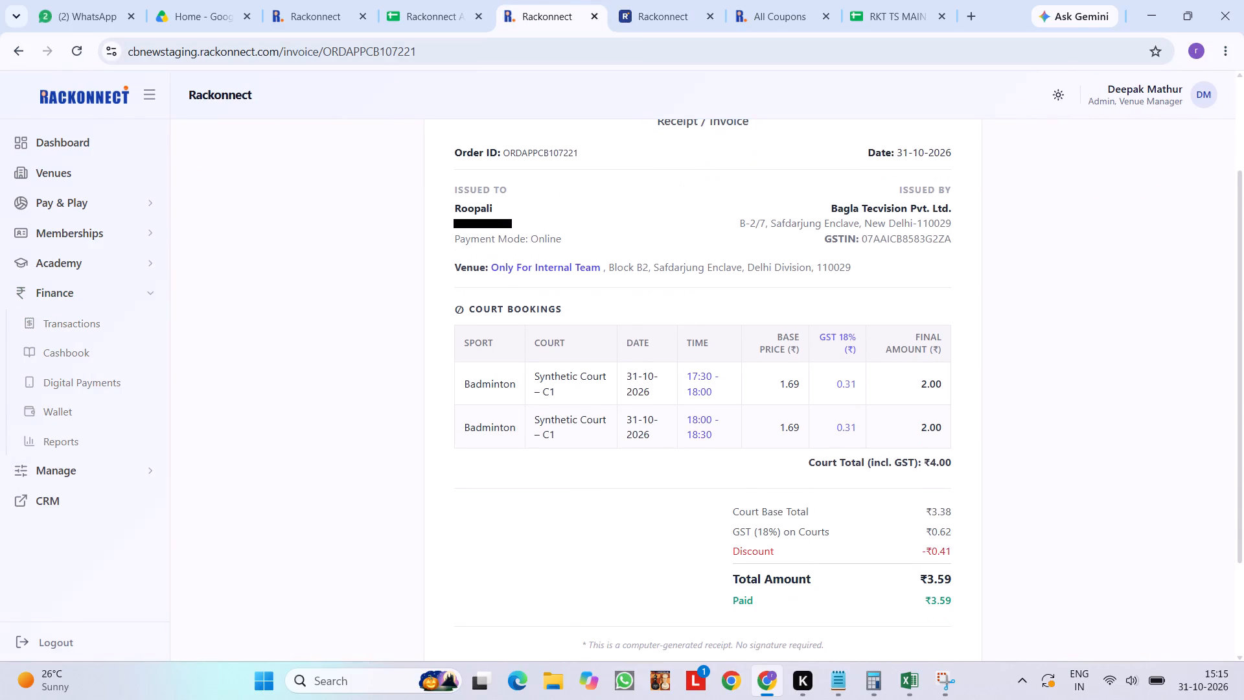
{"action": "scroll", "coordinate": [866, 375], "scroll_direction": "down", "scroll_amount": 1}
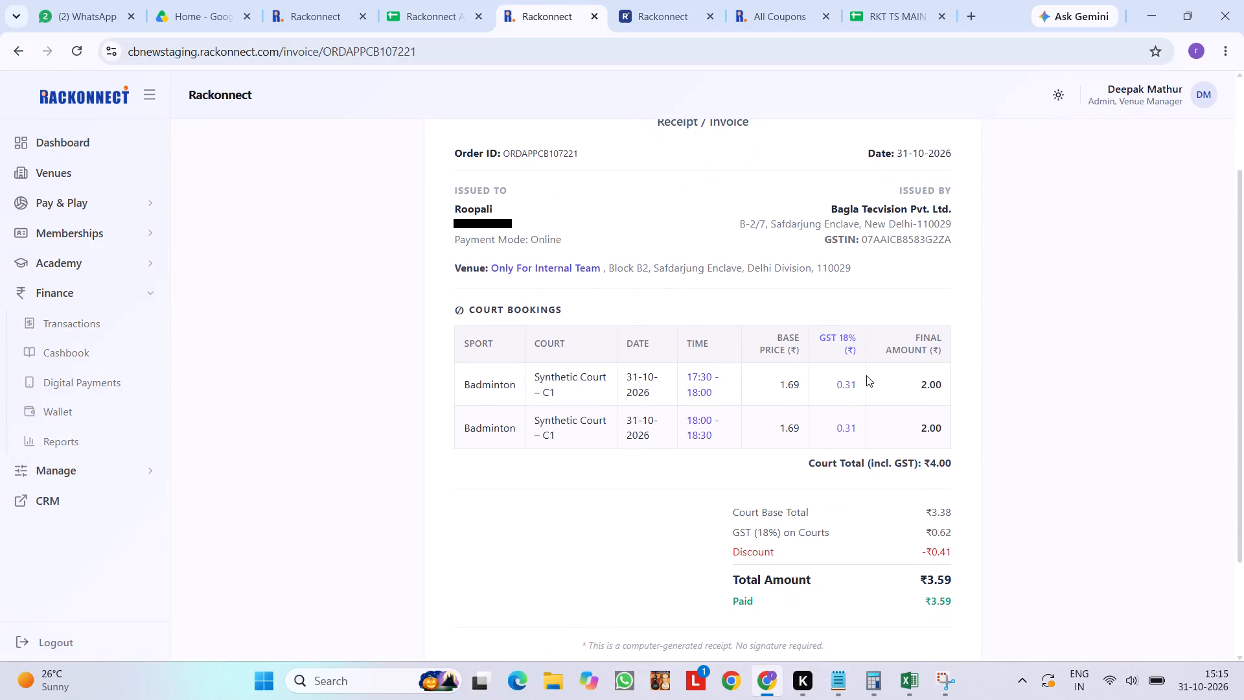
Return to the bug sheet and finish row 334's description with "gst or discount alag show hota h".
{"action": "left_click", "coordinate": [449, 0]}
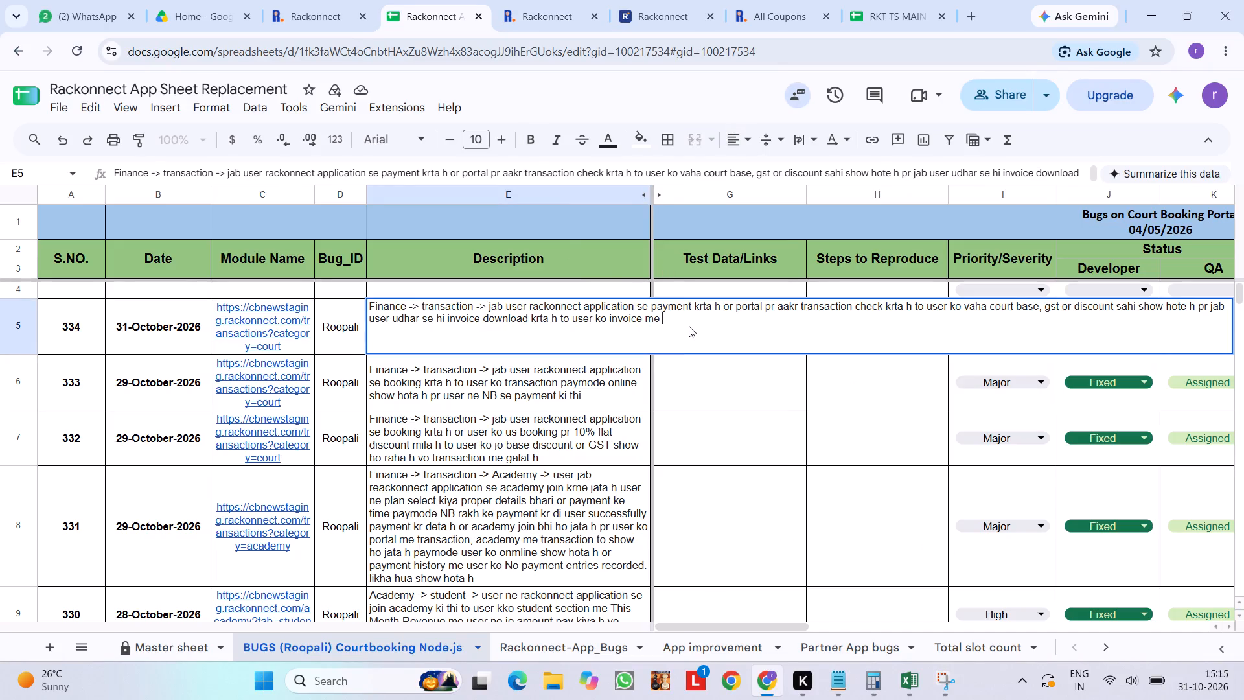
{"action": "type", "text": "gst or dis"}
{"action": "type", "text": "count alag shoe"}
{"action": "key", "text": "BackSpace"}
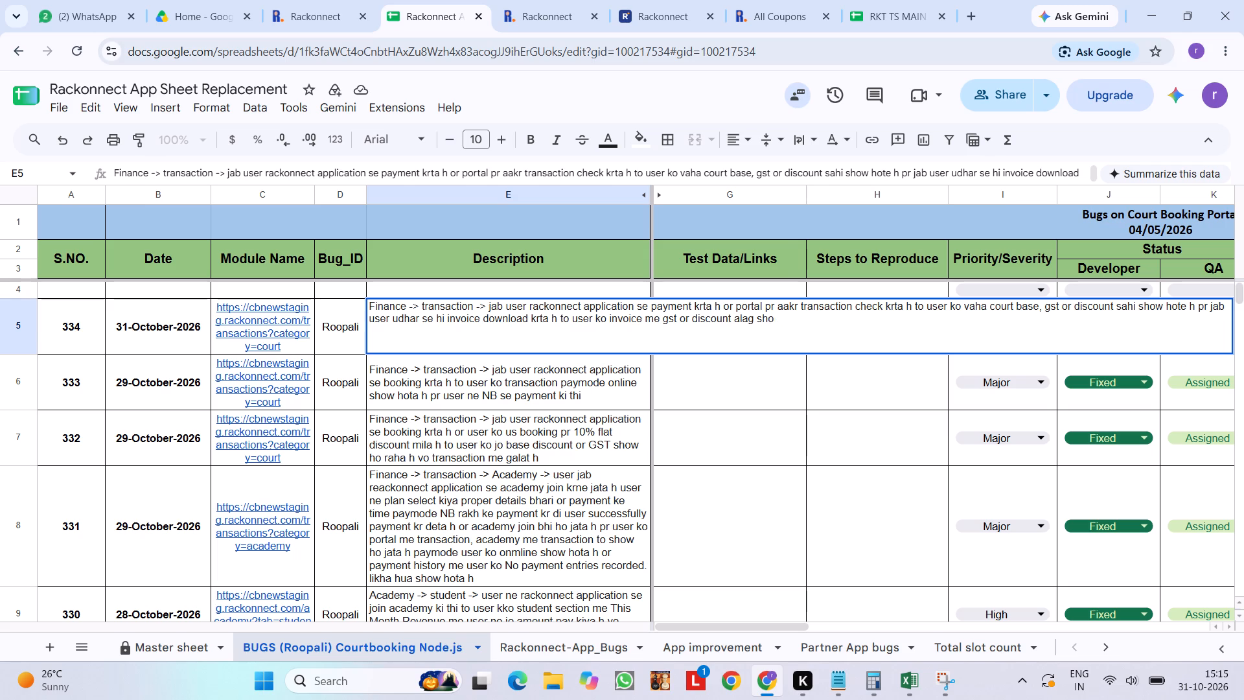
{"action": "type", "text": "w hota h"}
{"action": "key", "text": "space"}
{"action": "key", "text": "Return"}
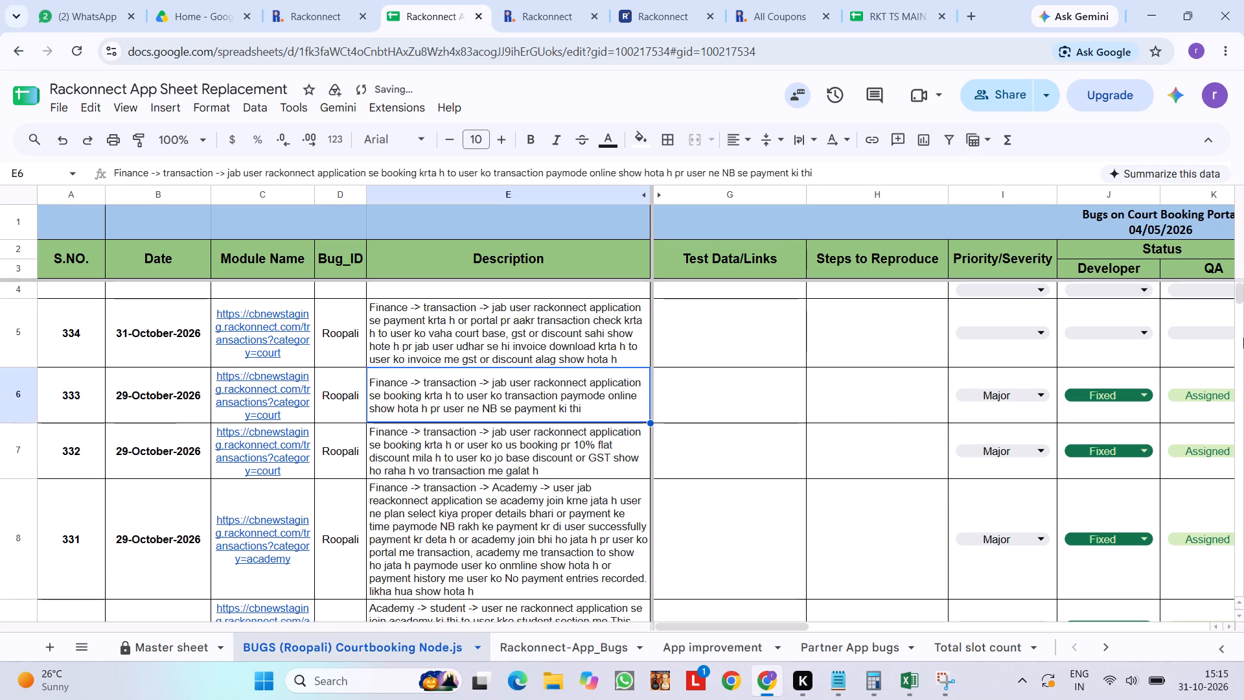
Classify bug 334 with priority Major, QA status Assigned and Dev/Live value Dev.
{"action": "left_click", "coordinate": [993, 327]}
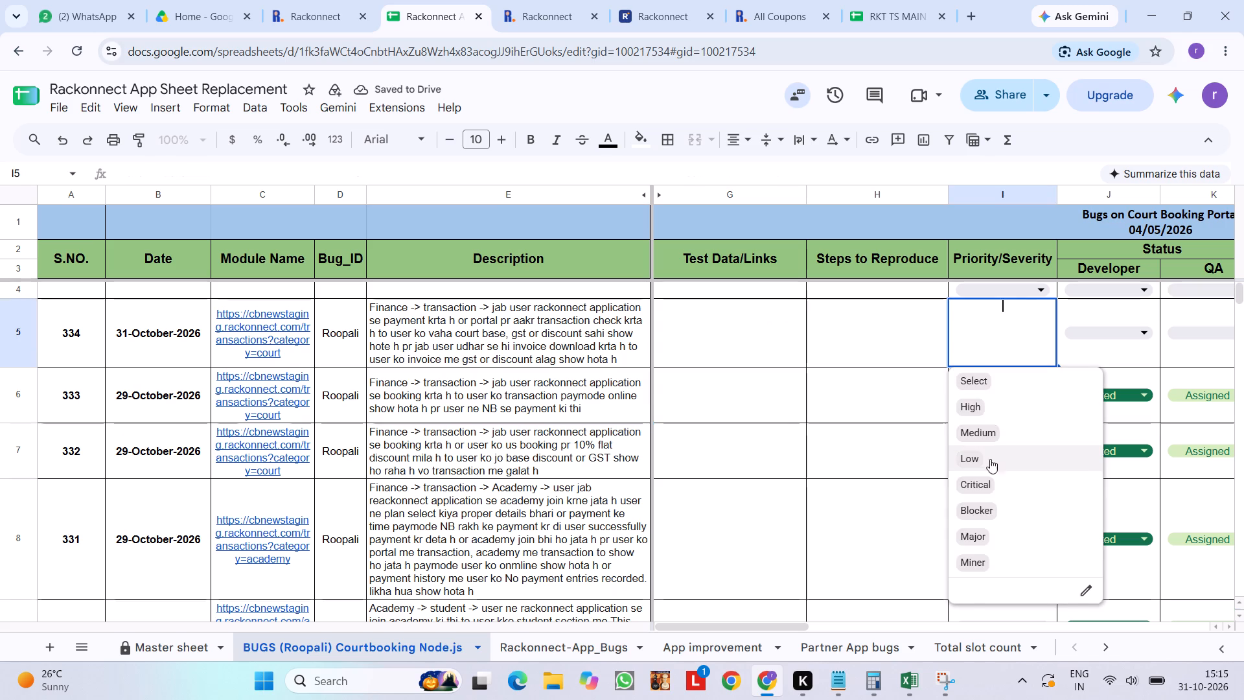
{"action": "left_click", "coordinate": [985, 540]}
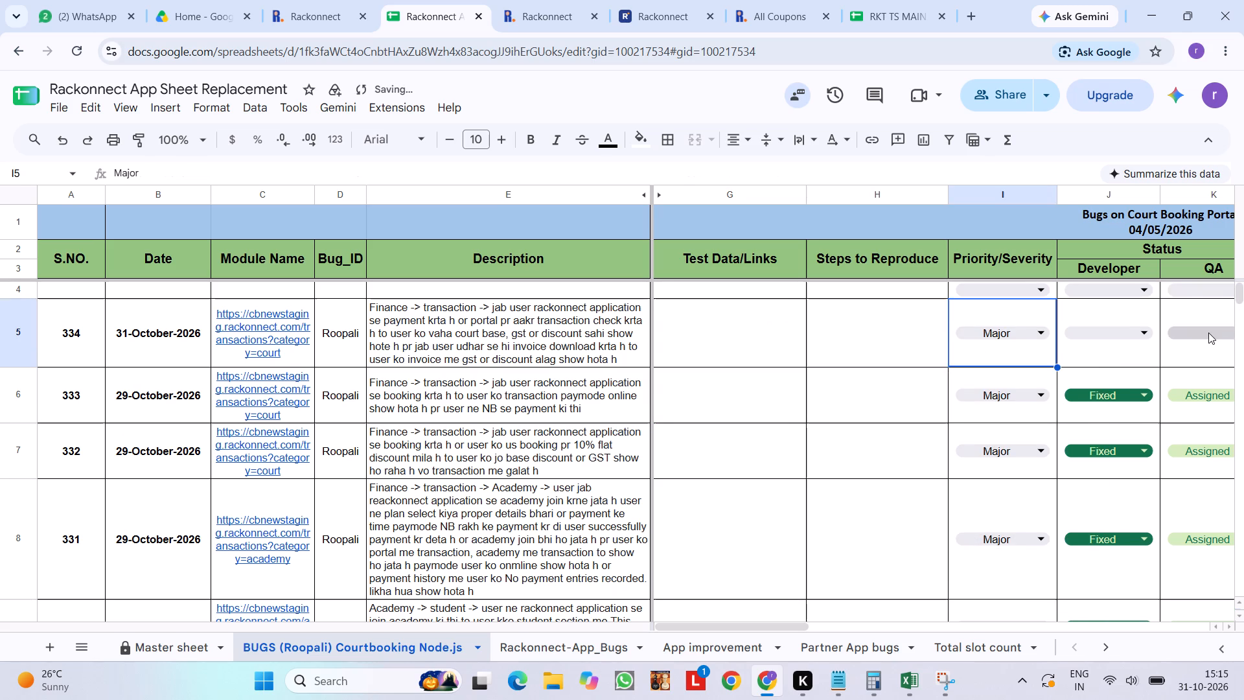
{"action": "left_click", "coordinate": [1208, 332]}
{"action": "left_click", "coordinate": [1185, 409]}
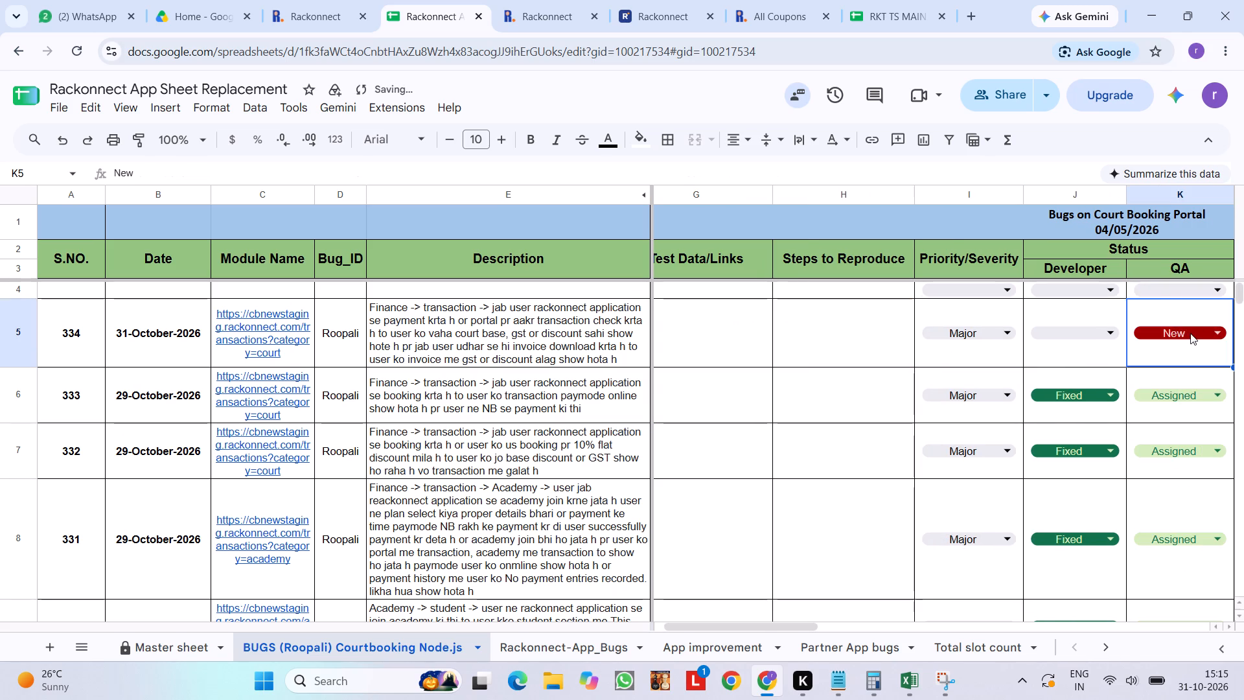
{"action": "left_click", "coordinate": [1190, 333]}
{"action": "left_click", "coordinate": [1173, 430]}
{"action": "scroll", "coordinate": [1173, 430], "scroll_direction": "left", "scroll_amount": 4}
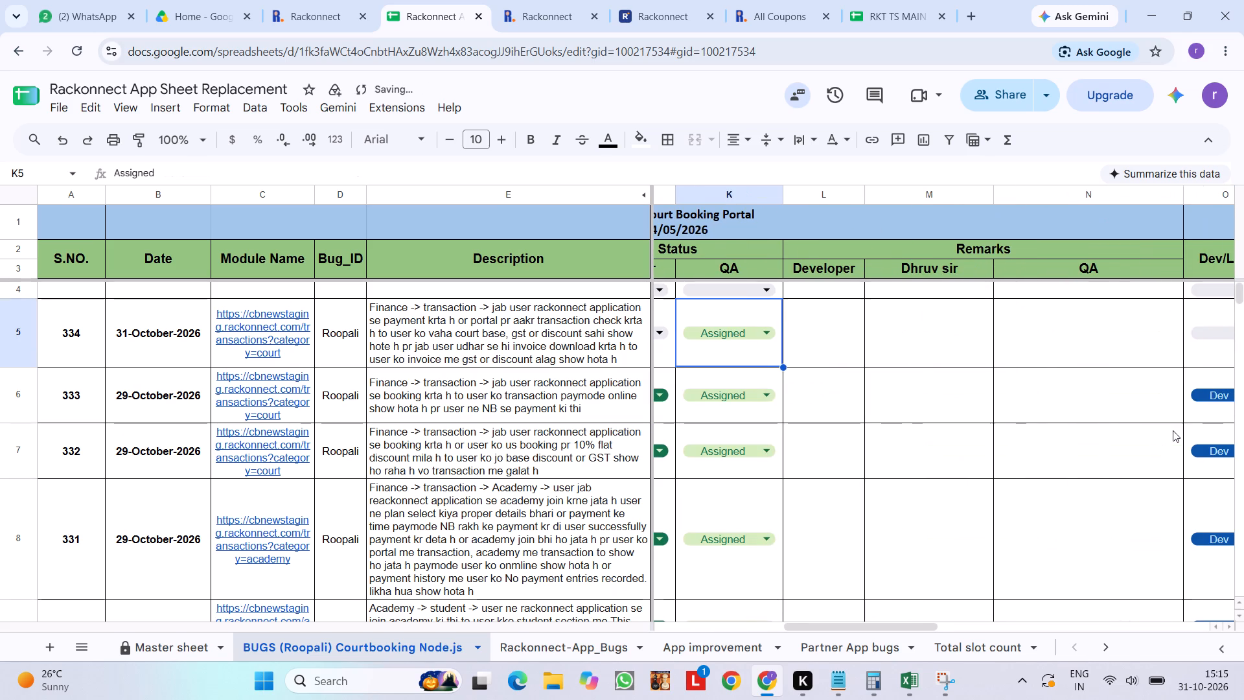
{"action": "left_click_drag", "start_coordinate": [1224, 328], "coordinate": [1199, 383]}
{"action": "left_click", "coordinate": [1199, 383]}
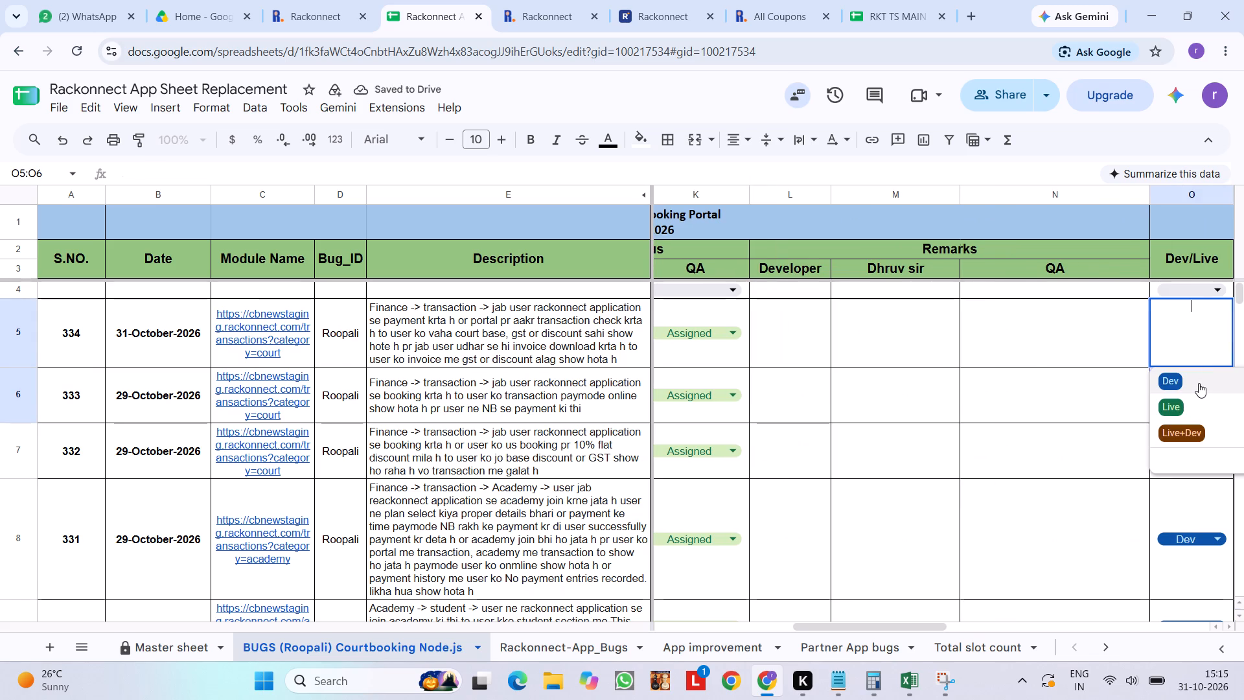
Enter serial number 335 in the empty row above bug 334.
{"action": "scroll", "coordinate": [1199, 383], "scroll_direction": "right", "scroll_amount": 9}
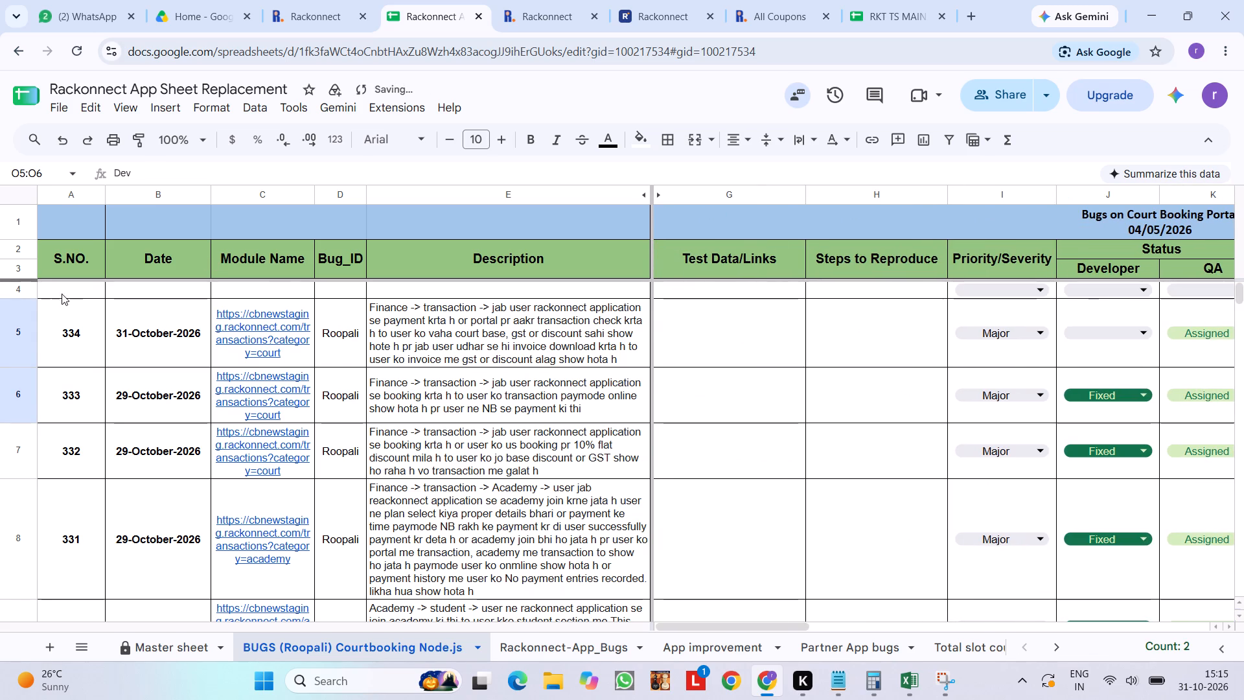
{"action": "left_click", "coordinate": [59, 294]}
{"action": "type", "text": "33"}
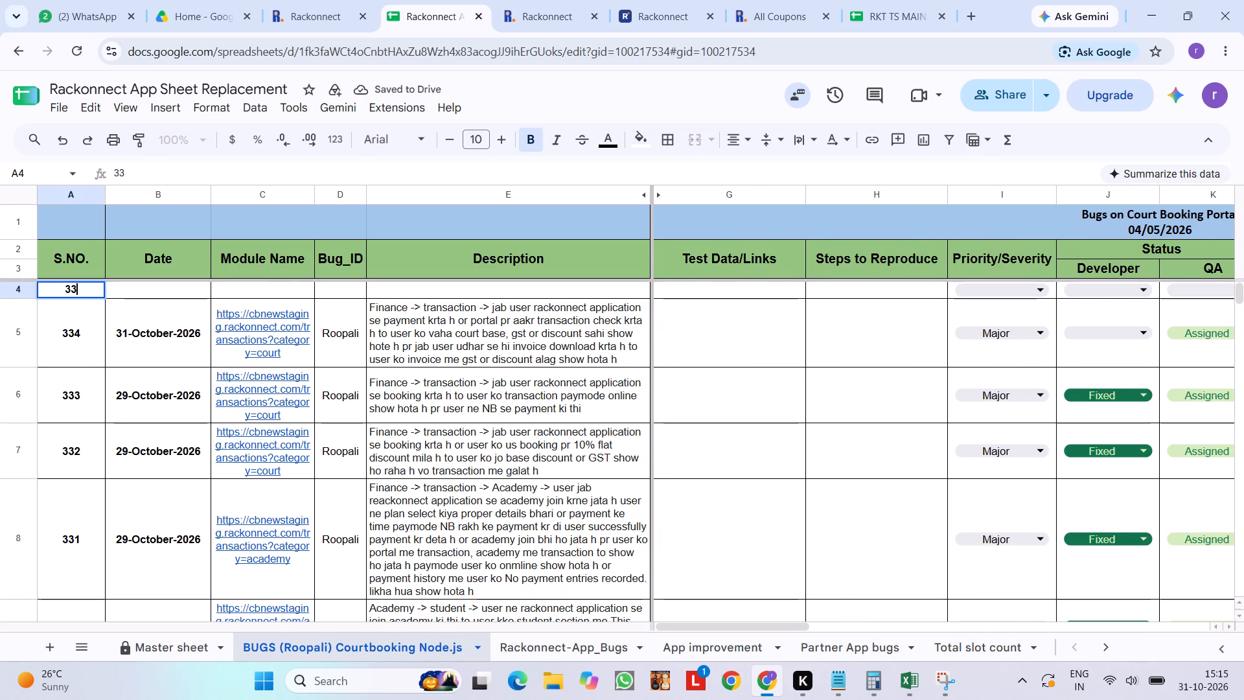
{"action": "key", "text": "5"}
{"action": "left_click", "coordinate": [115, 334]}
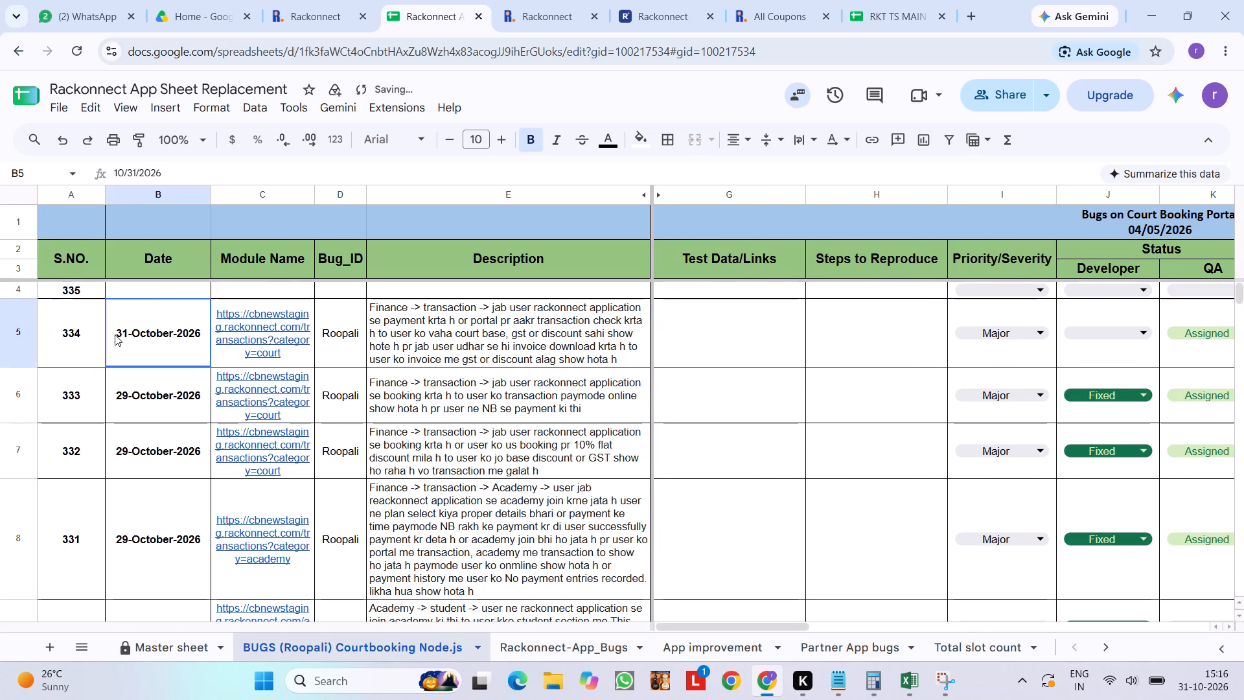
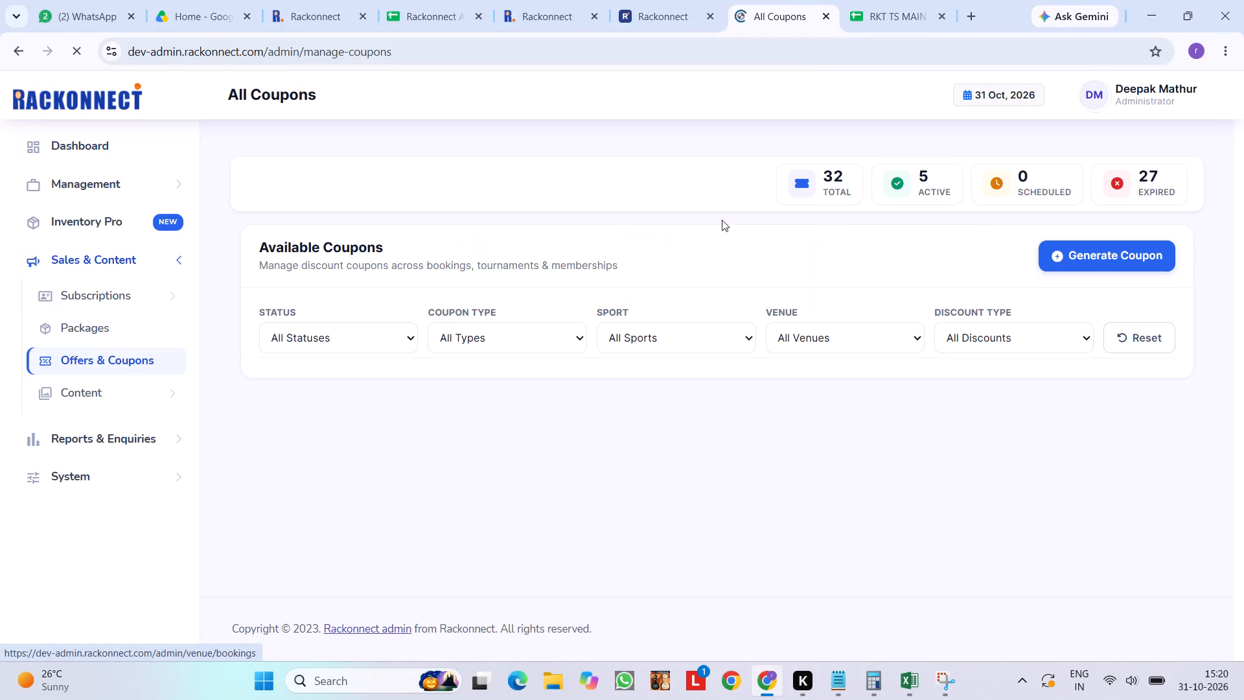
Find the USE20 court booking coupon on the last page of the coupon list and open its full details.
{"action": "scroll", "coordinate": [884, 397], "scroll_direction": "down", "scroll_amount": 1}
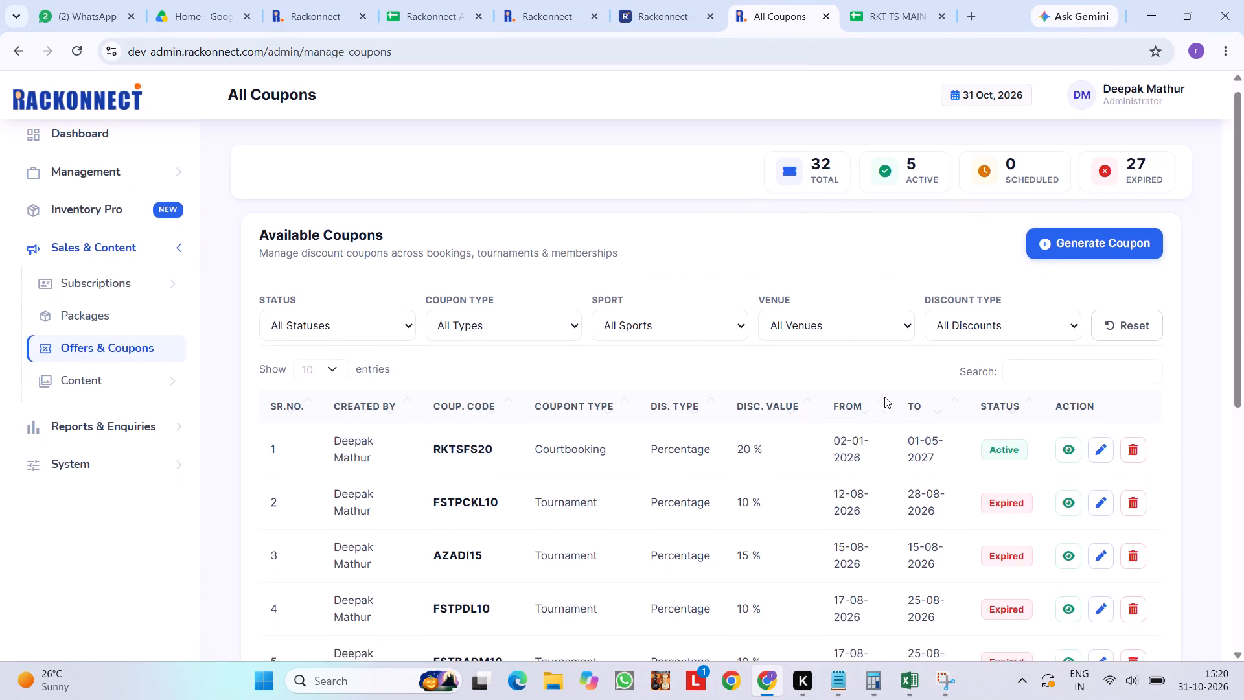
{"action": "scroll", "coordinate": [884, 397], "scroll_direction": "down", "scroll_amount": 8}
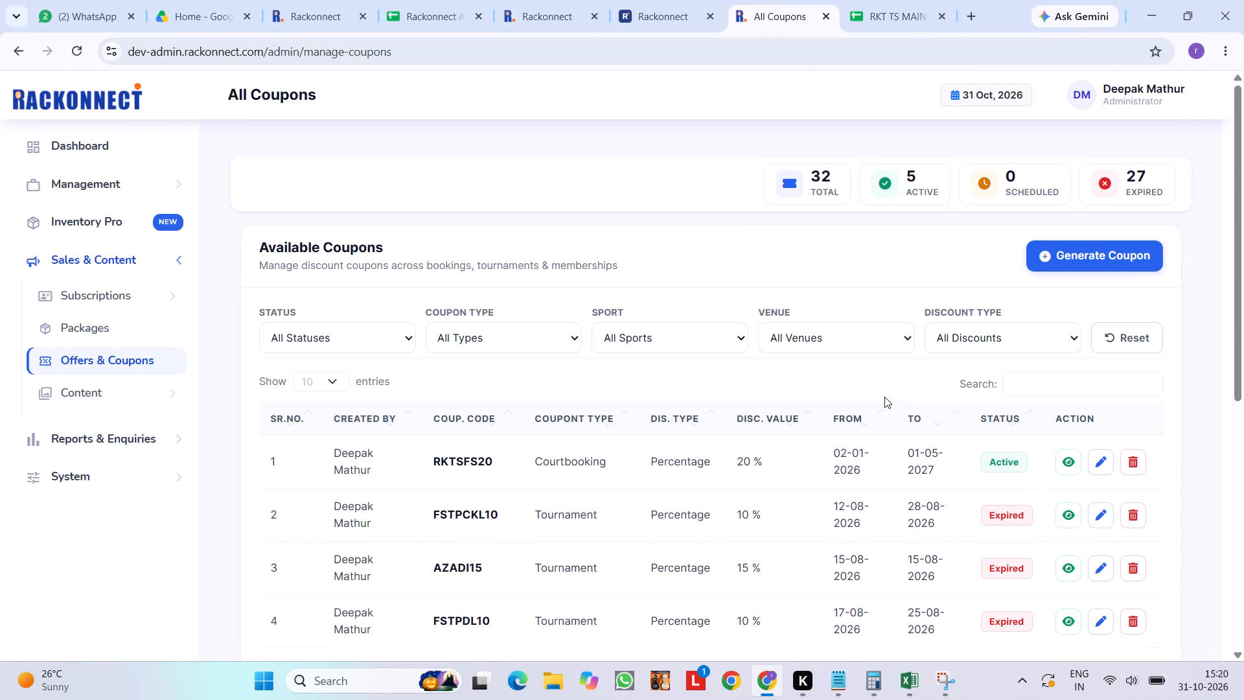
{"action": "scroll", "coordinate": [884, 397], "scroll_direction": "down", "scroll_amount": 1}
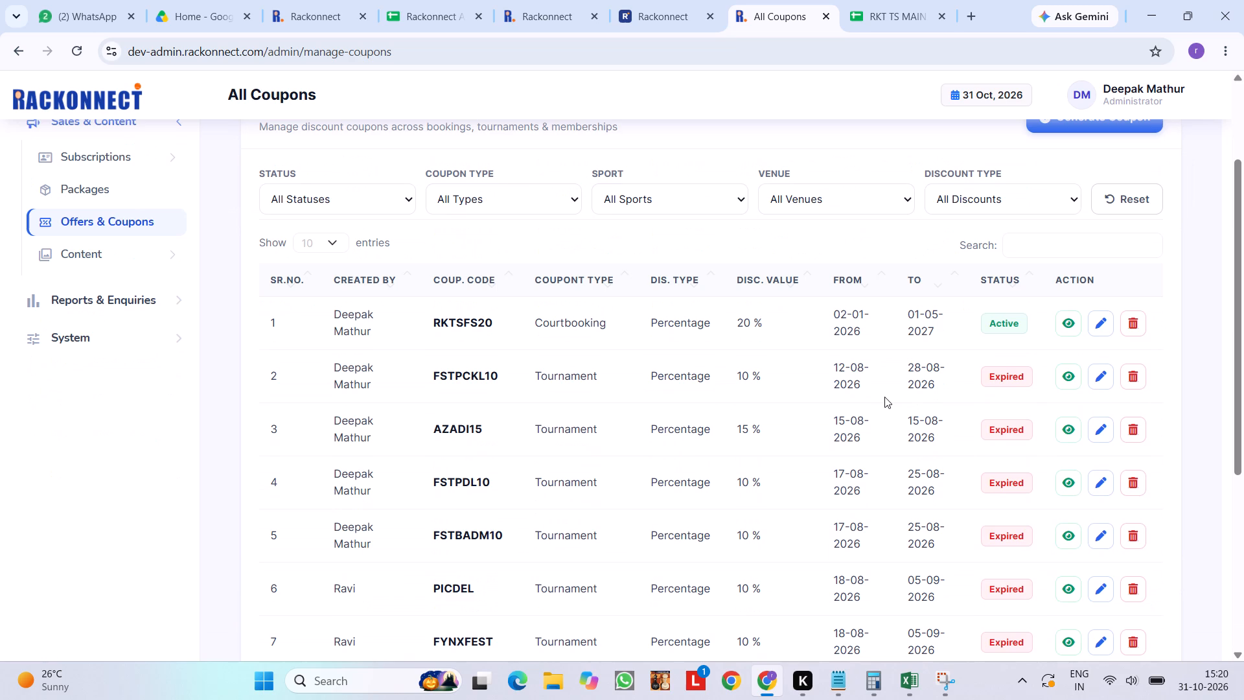
{"action": "scroll", "coordinate": [884, 397], "scroll_direction": "down", "scroll_amount": 1}
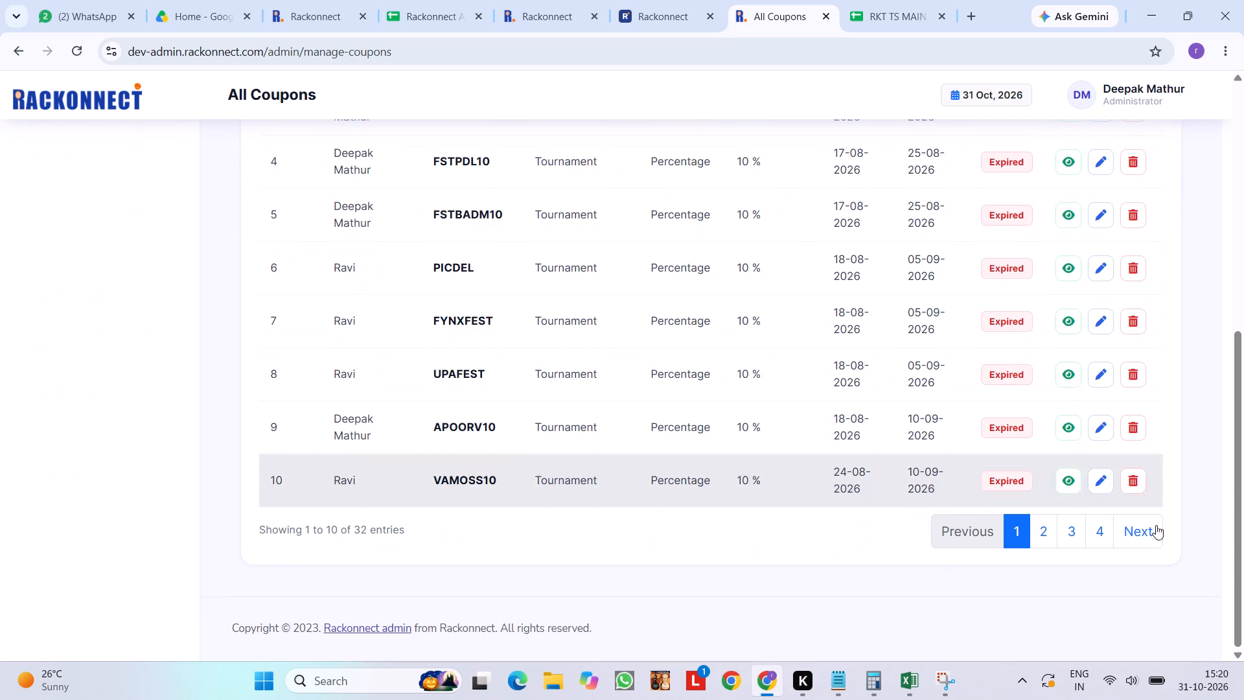
{"action": "left_click", "coordinate": [1098, 522]}
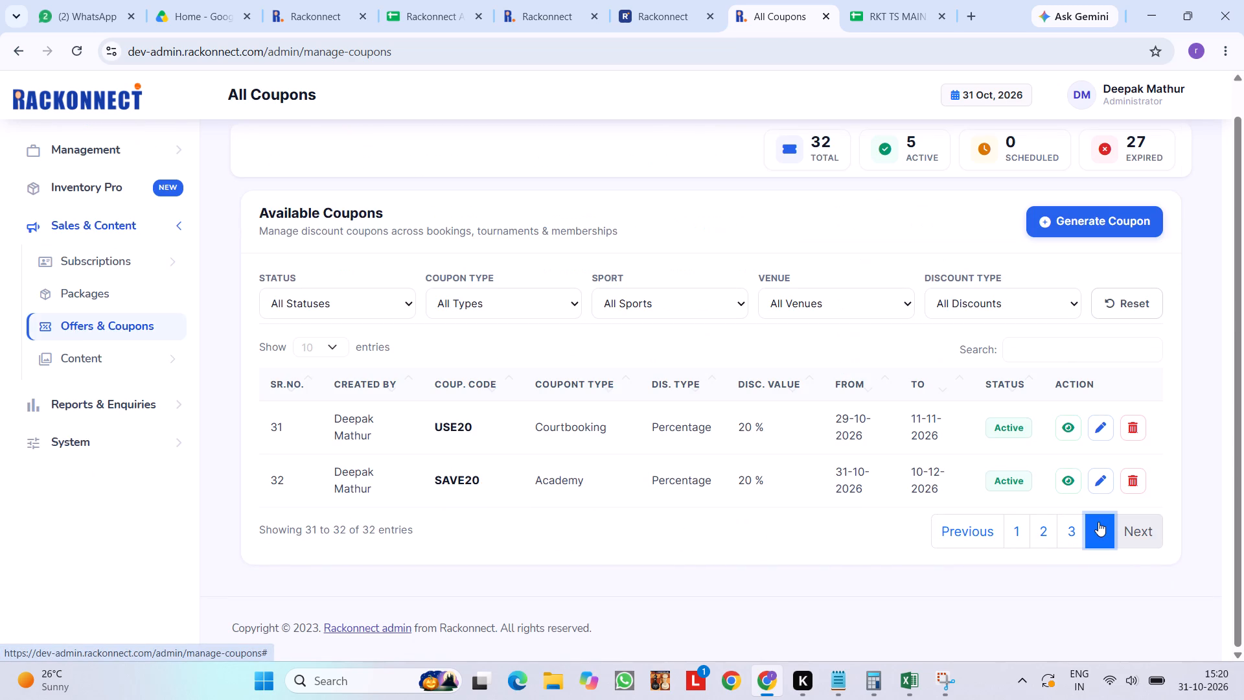
{"action": "left_click", "coordinate": [1070, 425]}
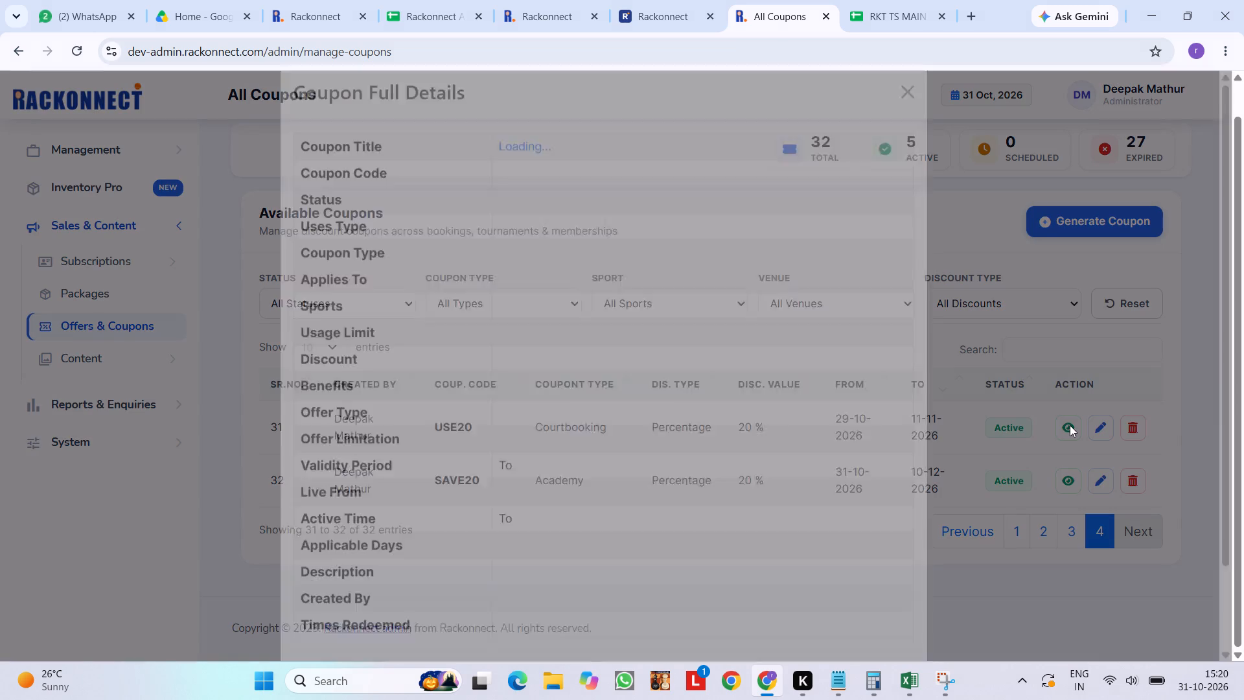
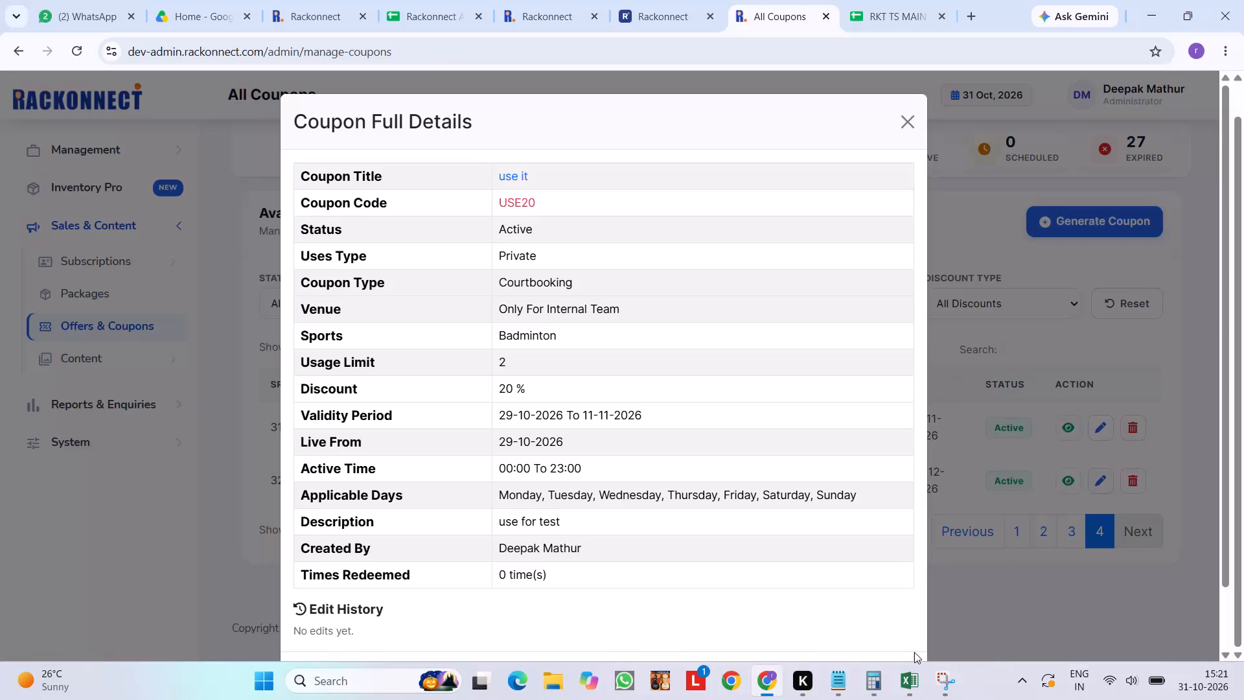
In Calculator, multiply 2.54 by 3 and subtract the 20% coupon discount from the product.
{"action": "left_click", "coordinate": [879, 670]}
{"action": "key", "text": "Escape"}
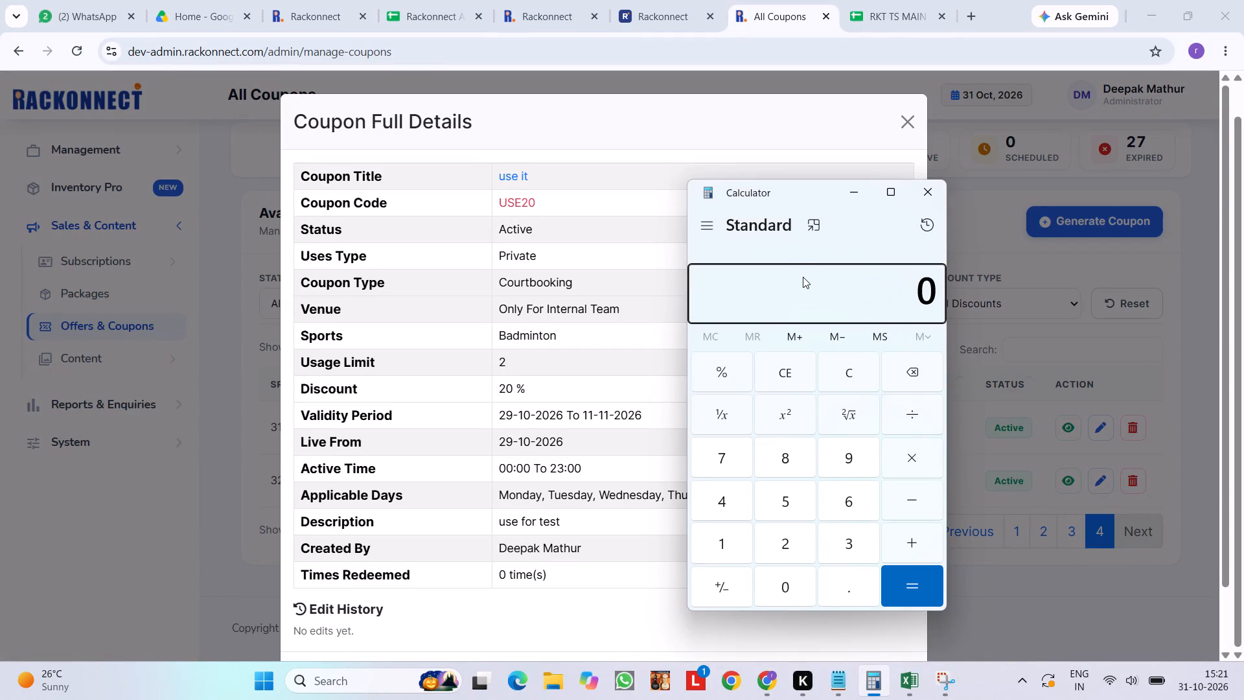
{"action": "type", "text": "2."}
{"action": "type", "text": "54*"}
{"action": "key", "text": "3"}
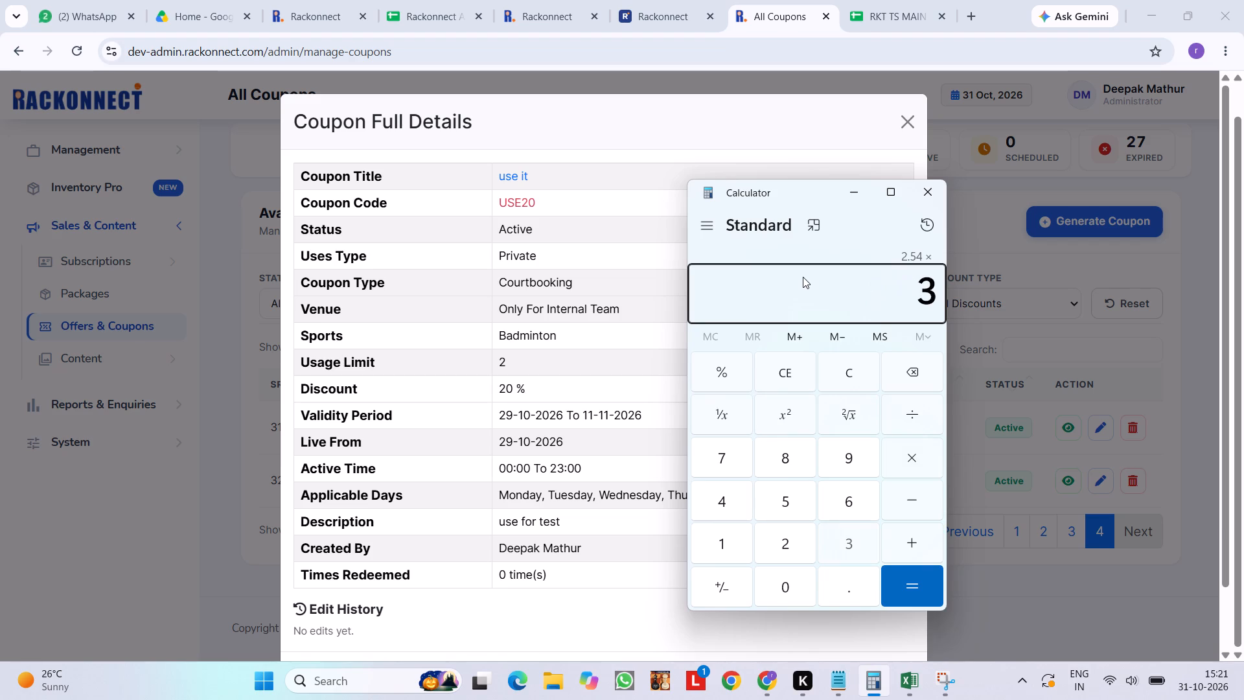
{"action": "key", "text": "Return"}
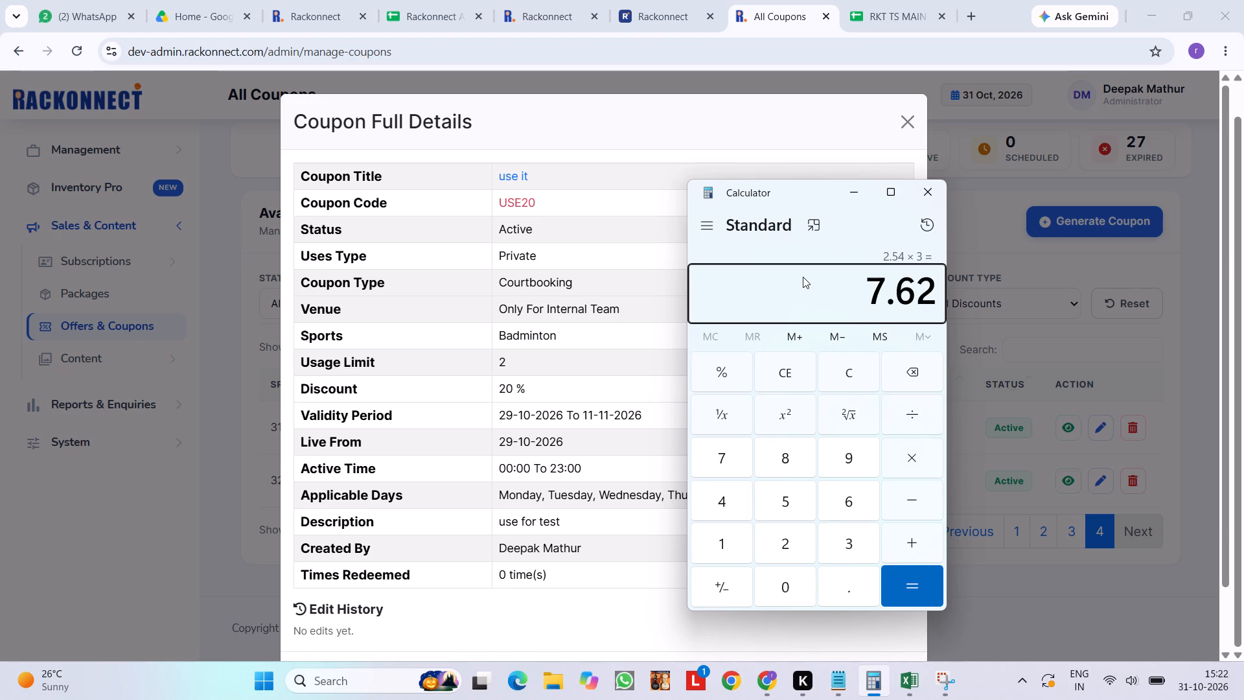
{"action": "key", "text": "minus"}
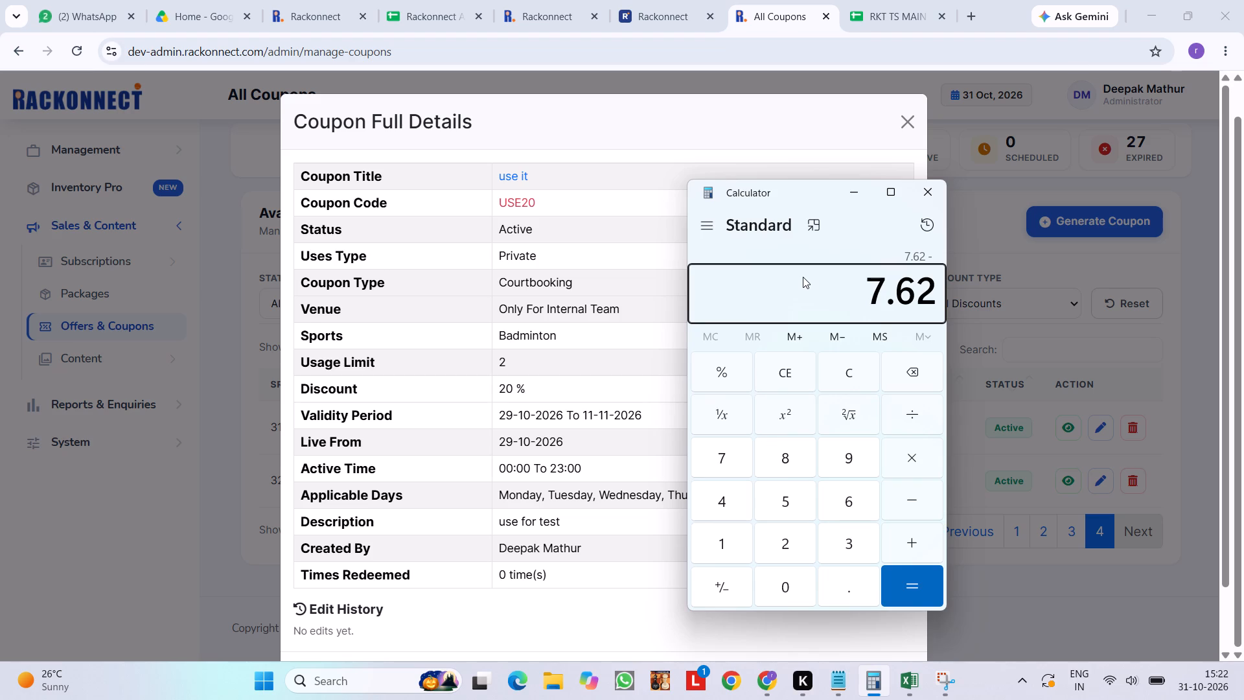
{"action": "type", "text": "20"}
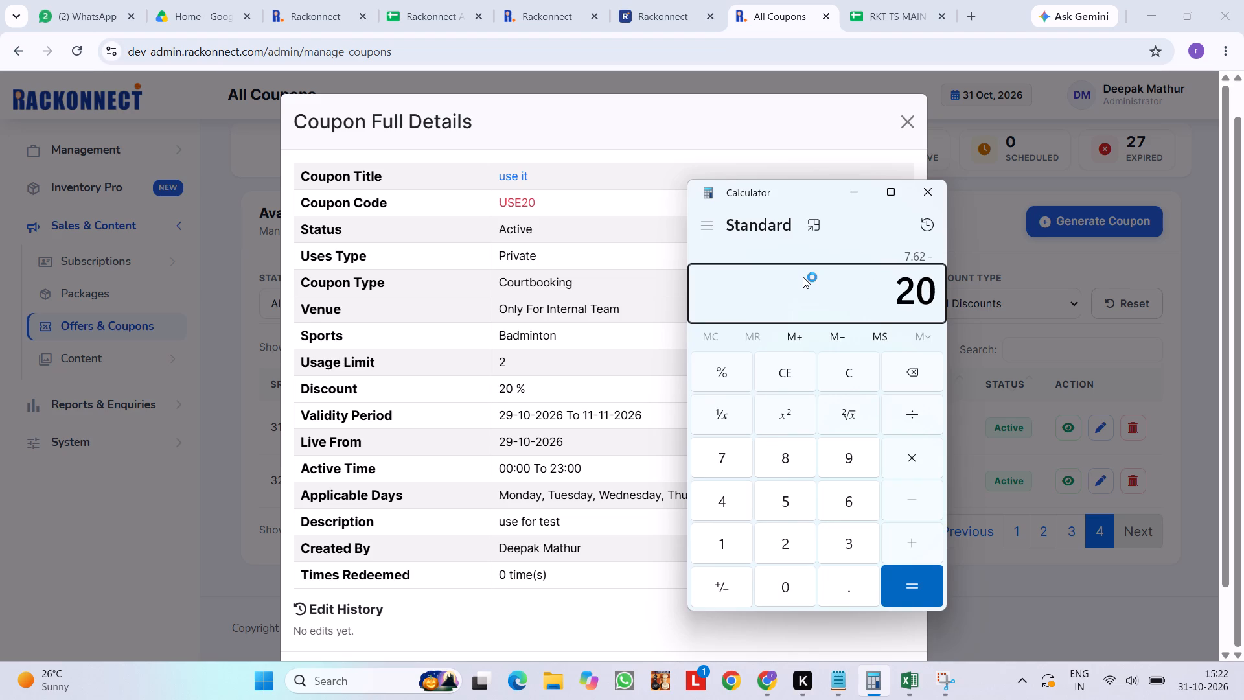
{"action": "key", "text": "shift+percent"}
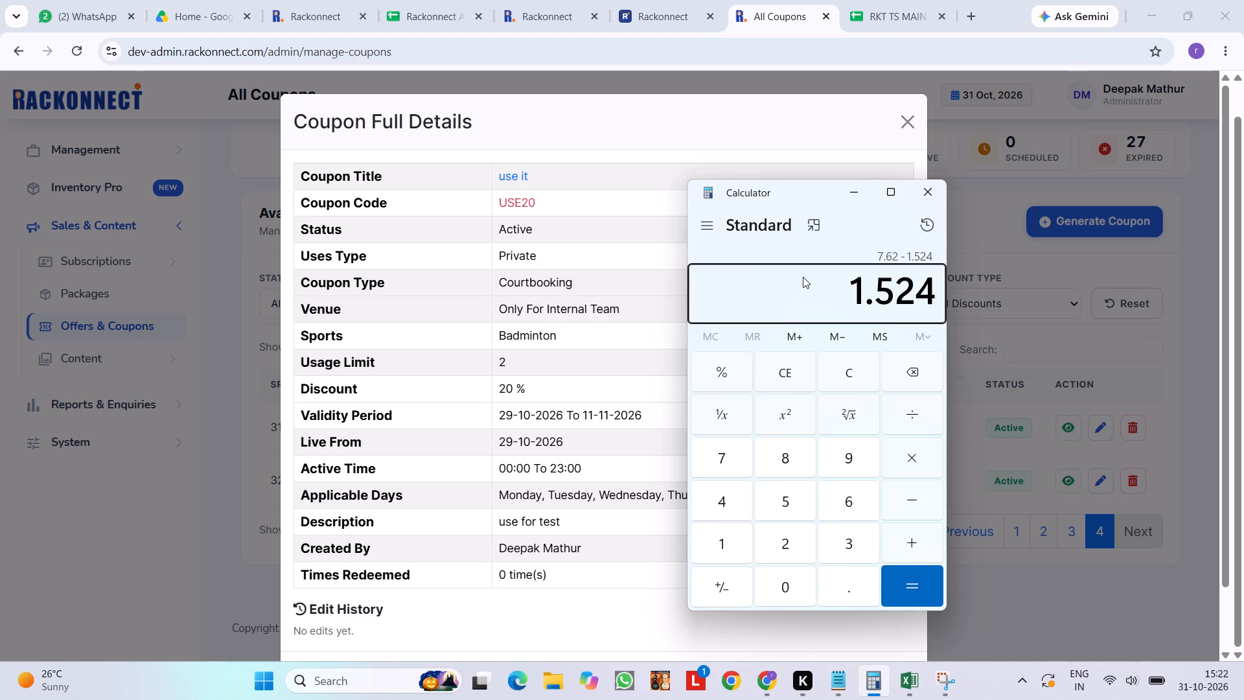
{"action": "key", "text": "Return"}
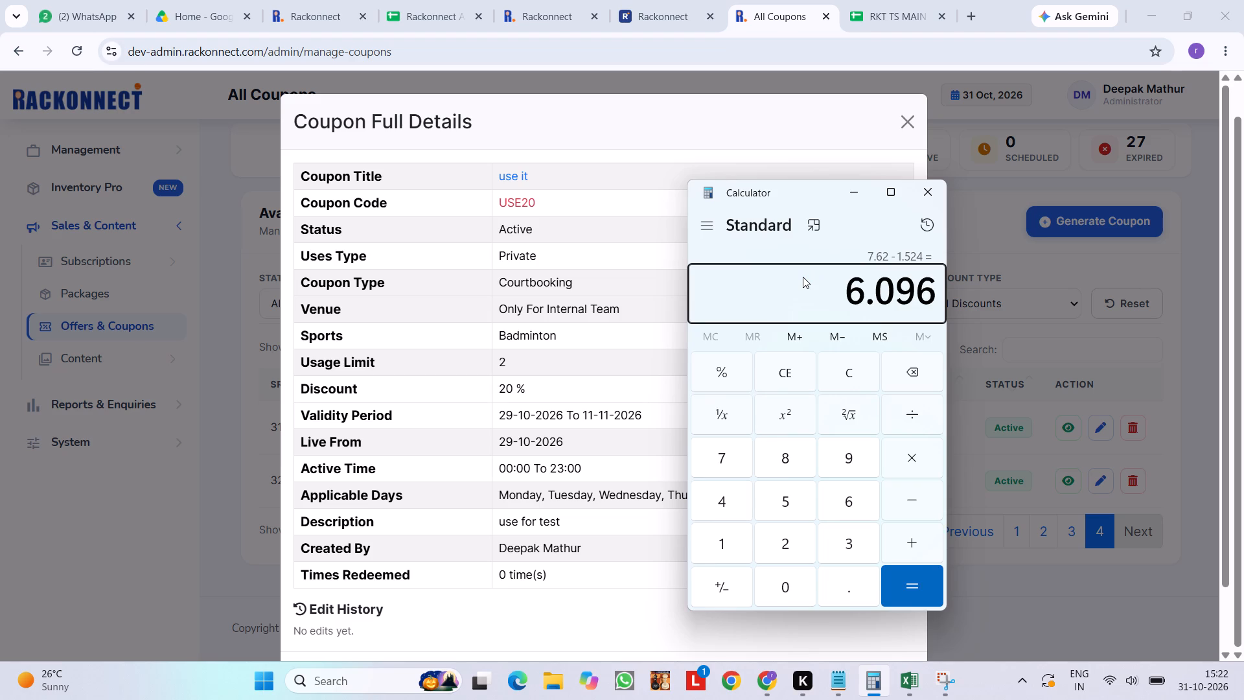
Subtract a further 10% from the discounted amount, add 18% GST, and clear the calculation.
{"action": "key", "text": "minus"}
{"action": "type", "text": "10"}
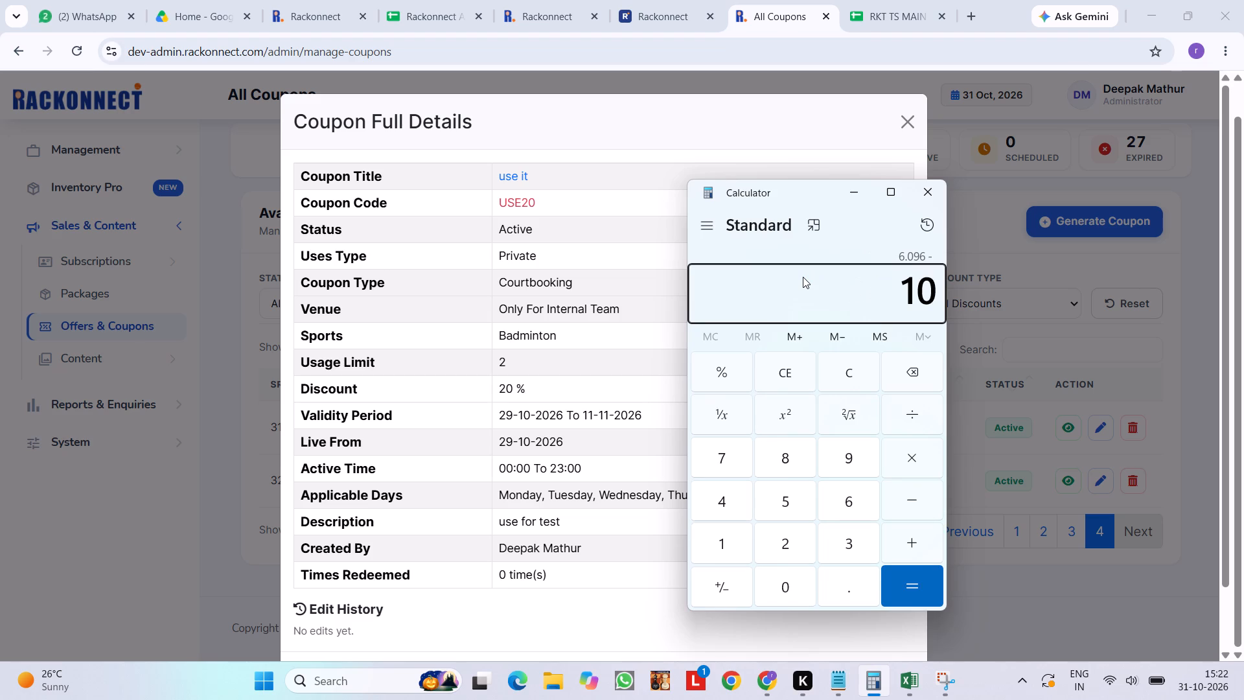
{"action": "key", "text": "shift+percent"}
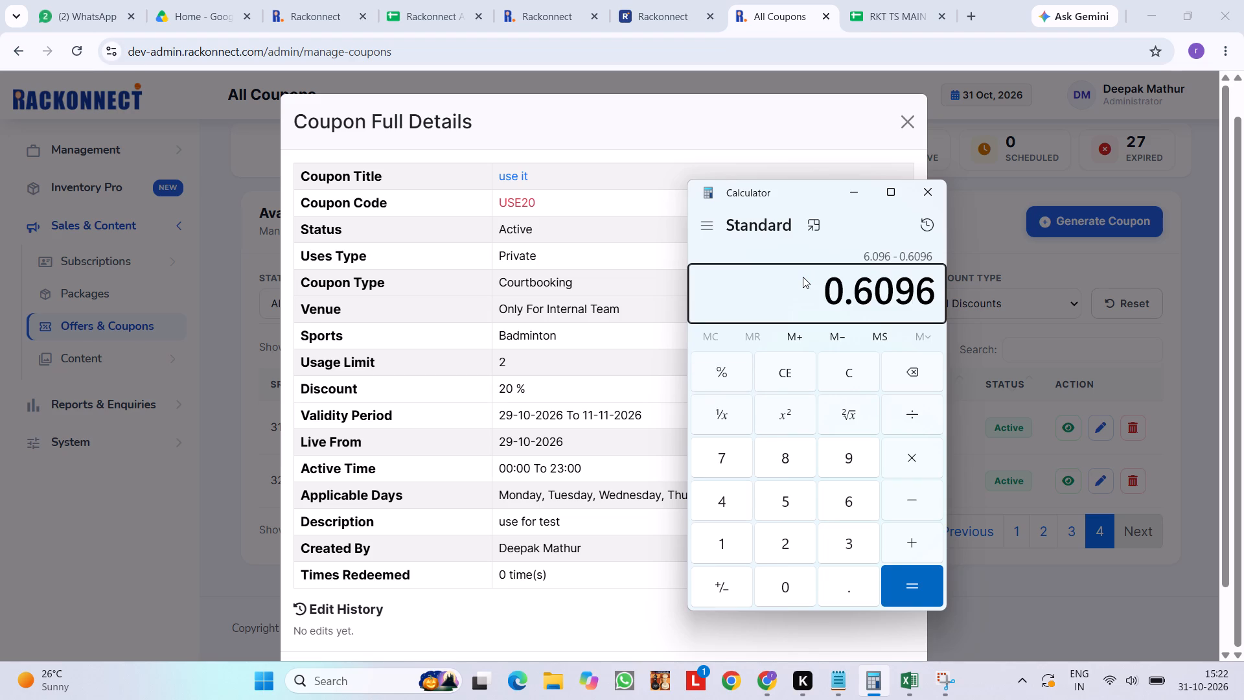
{"action": "key", "text": "Return"}
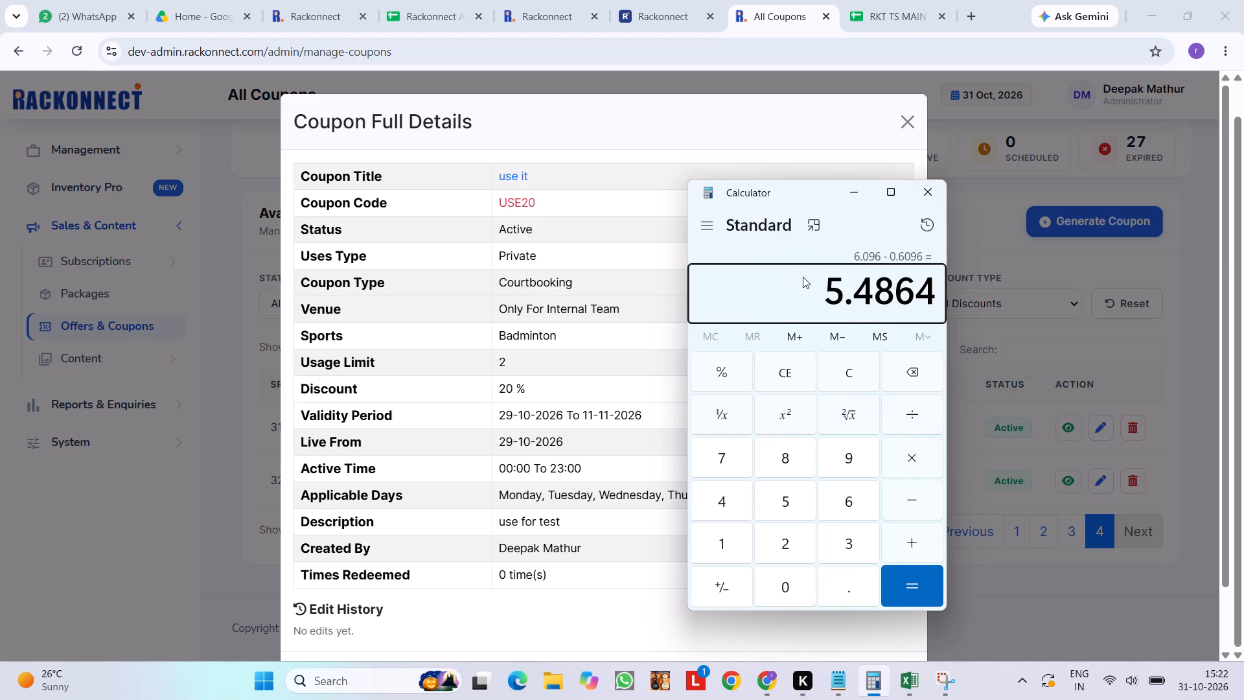
{"action": "key", "text": "plus"}
{"action": "type", "text": "18"}
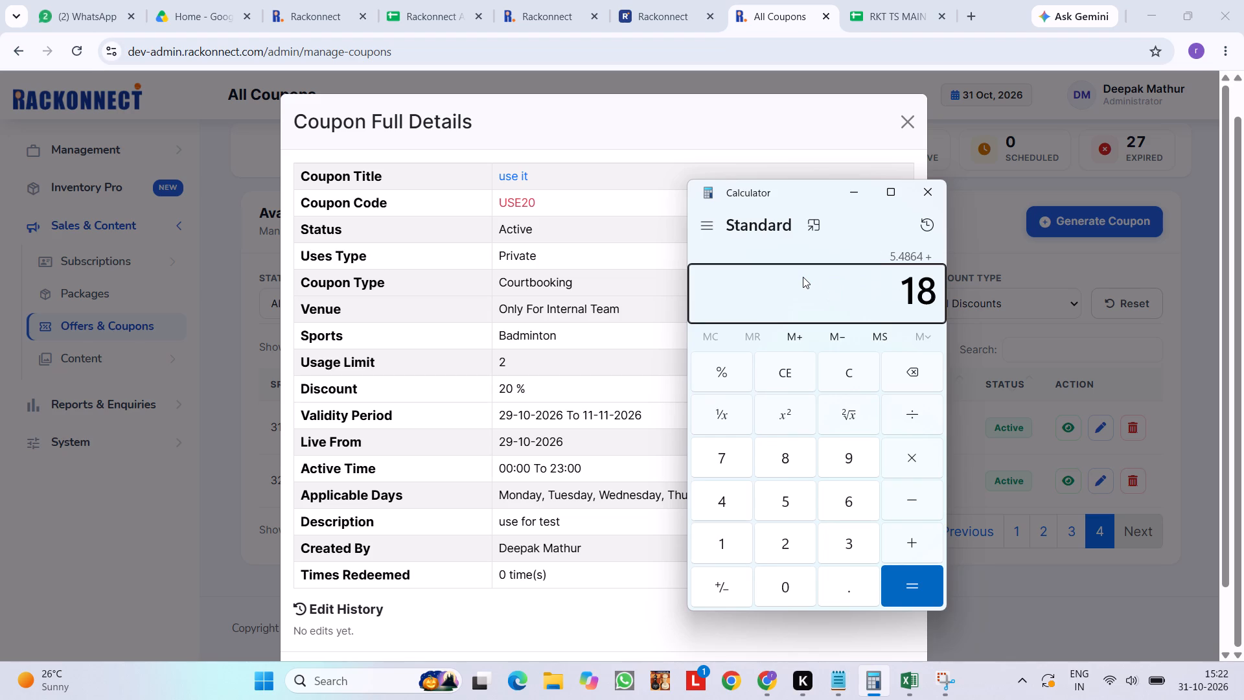
{"action": "key", "text": "shift+percent"}
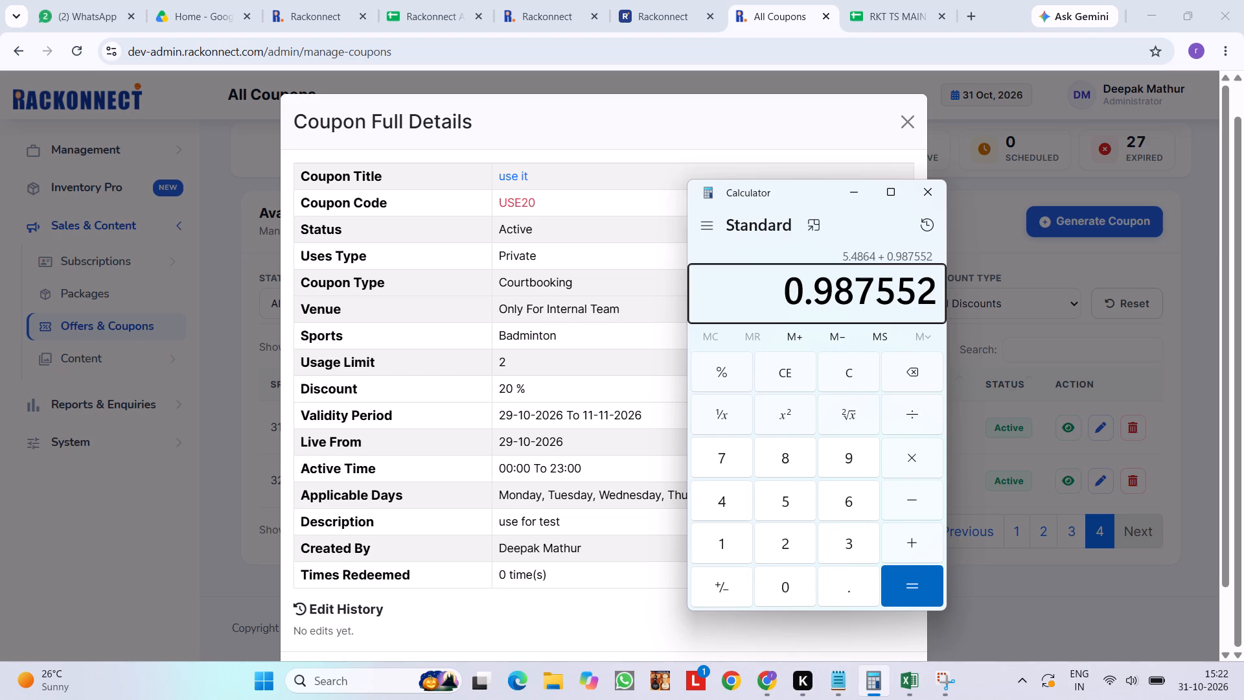
{"action": "key", "text": "Return"}
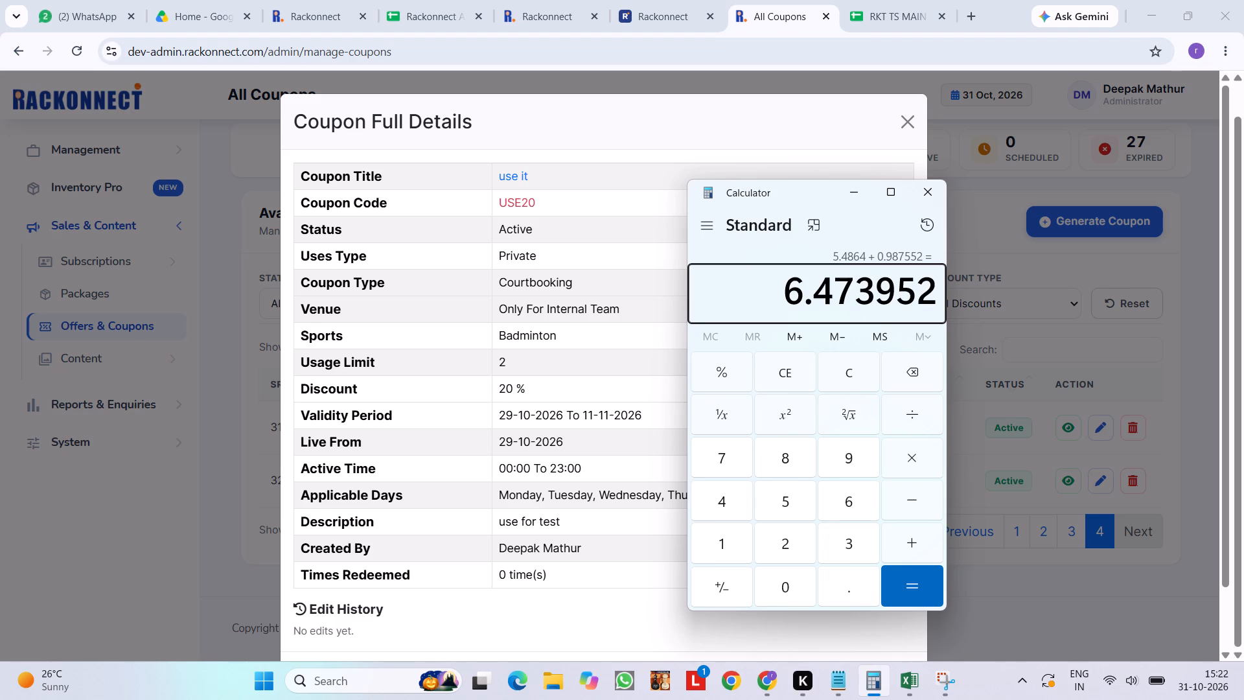
{"action": "key", "text": "Escape"}
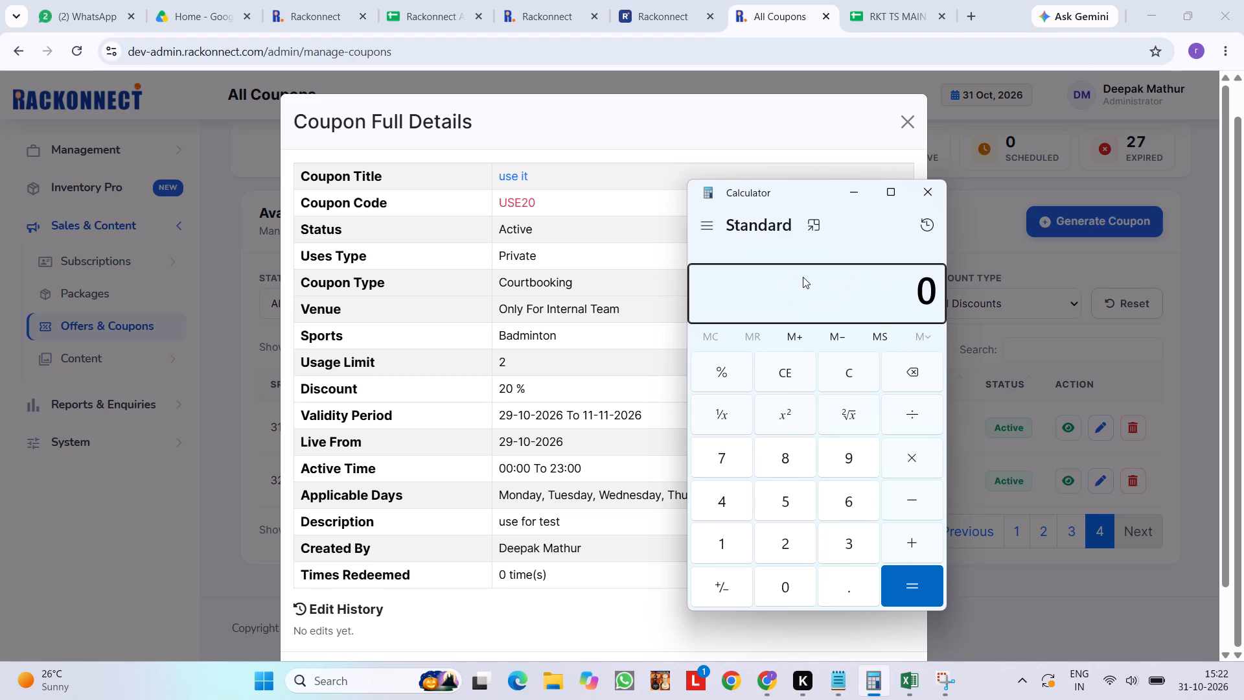
Review the calculation history for the base amount, successive discounts and GST, and close the history.
{"action": "left_click", "coordinate": [923, 227]}
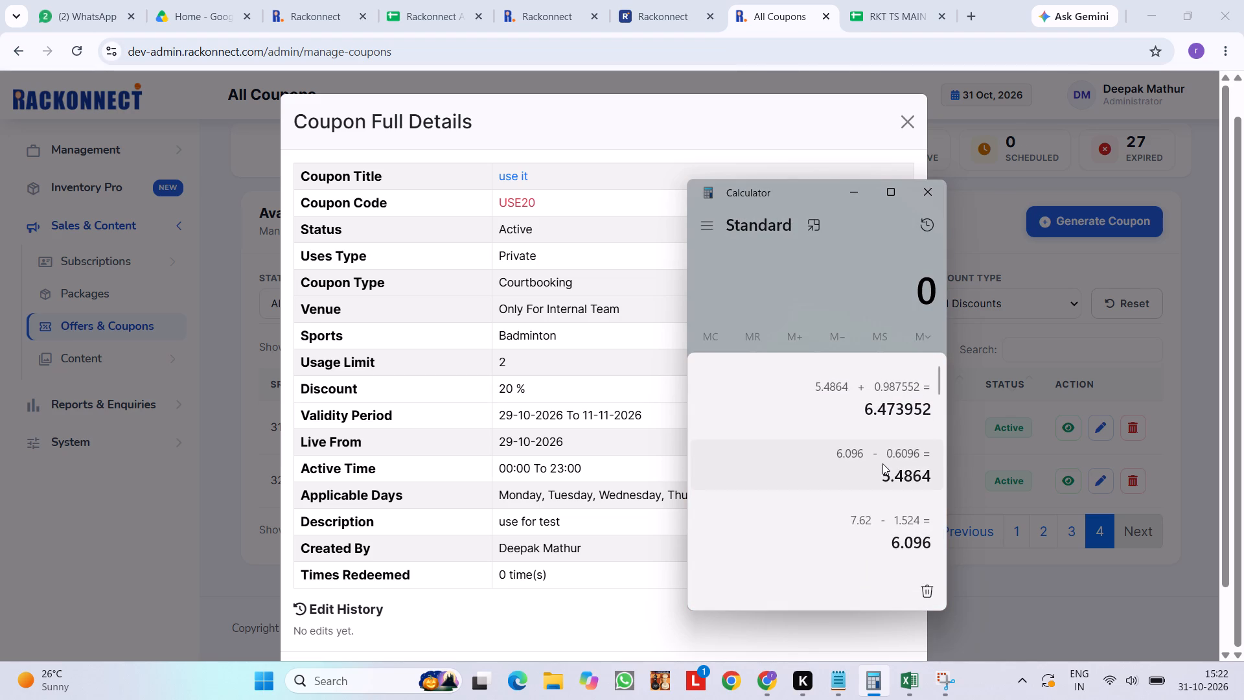
{"action": "scroll", "coordinate": [877, 465], "scroll_direction": "up", "scroll_amount": 2}
{"action": "scroll", "coordinate": [877, 465], "scroll_direction": "down", "scroll_amount": 1}
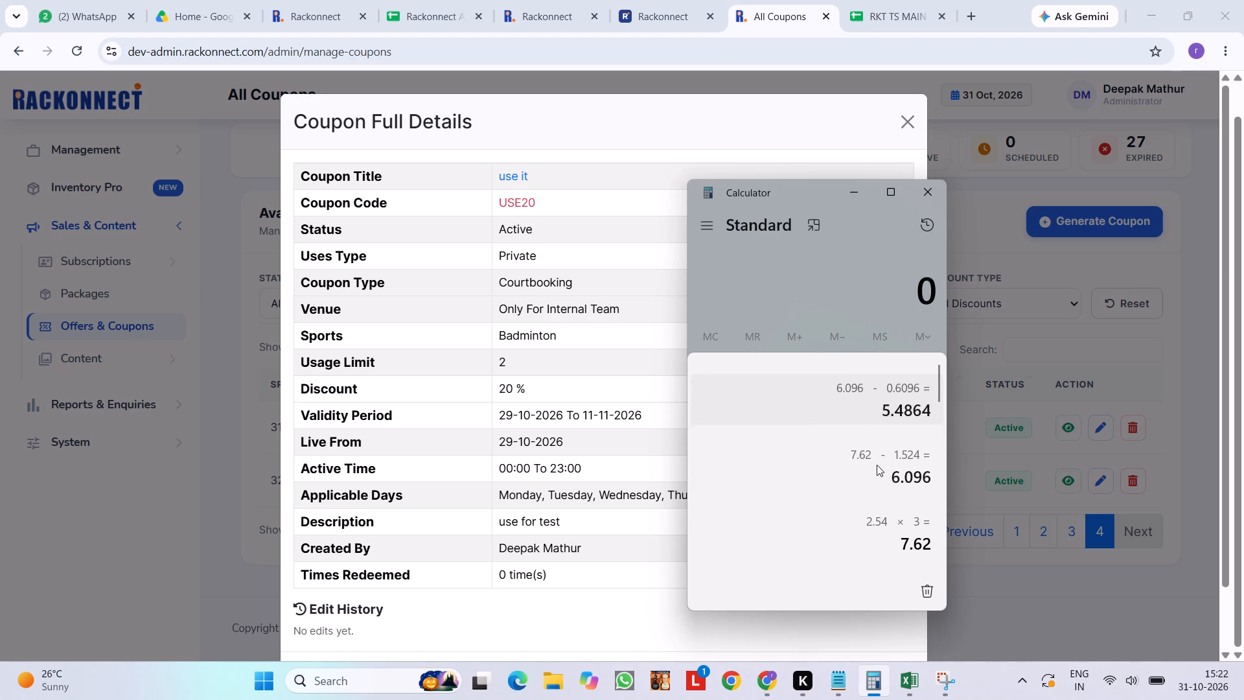
{"action": "scroll", "coordinate": [877, 465], "scroll_direction": "down", "scroll_amount": 1}
{"action": "scroll", "coordinate": [877, 465], "scroll_direction": "up", "scroll_amount": 2}
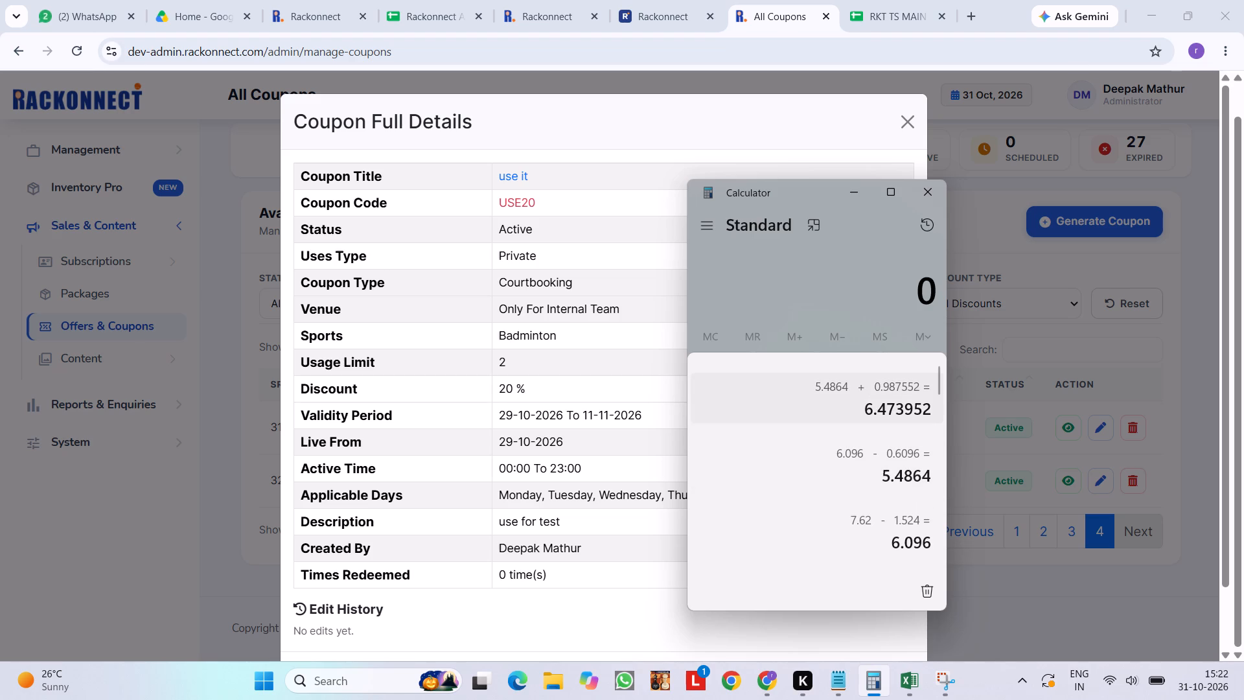
{"action": "left_click", "coordinate": [896, 300]}
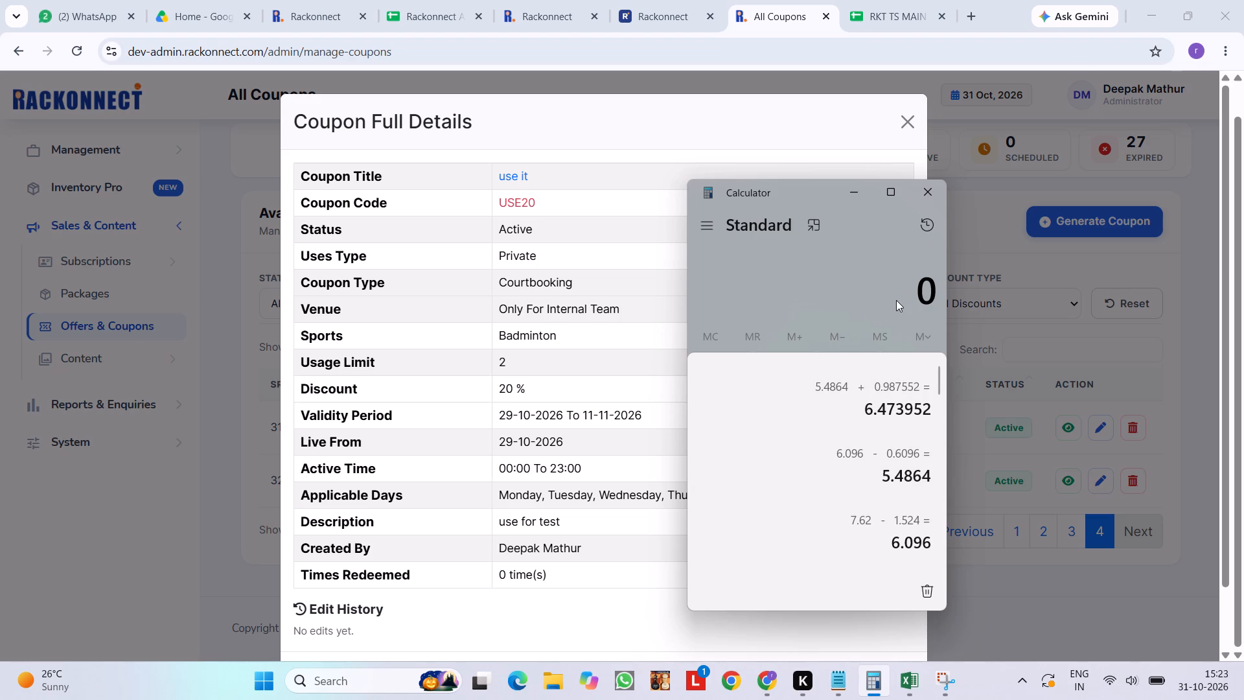
{"action": "left_click", "coordinate": [895, 299]}
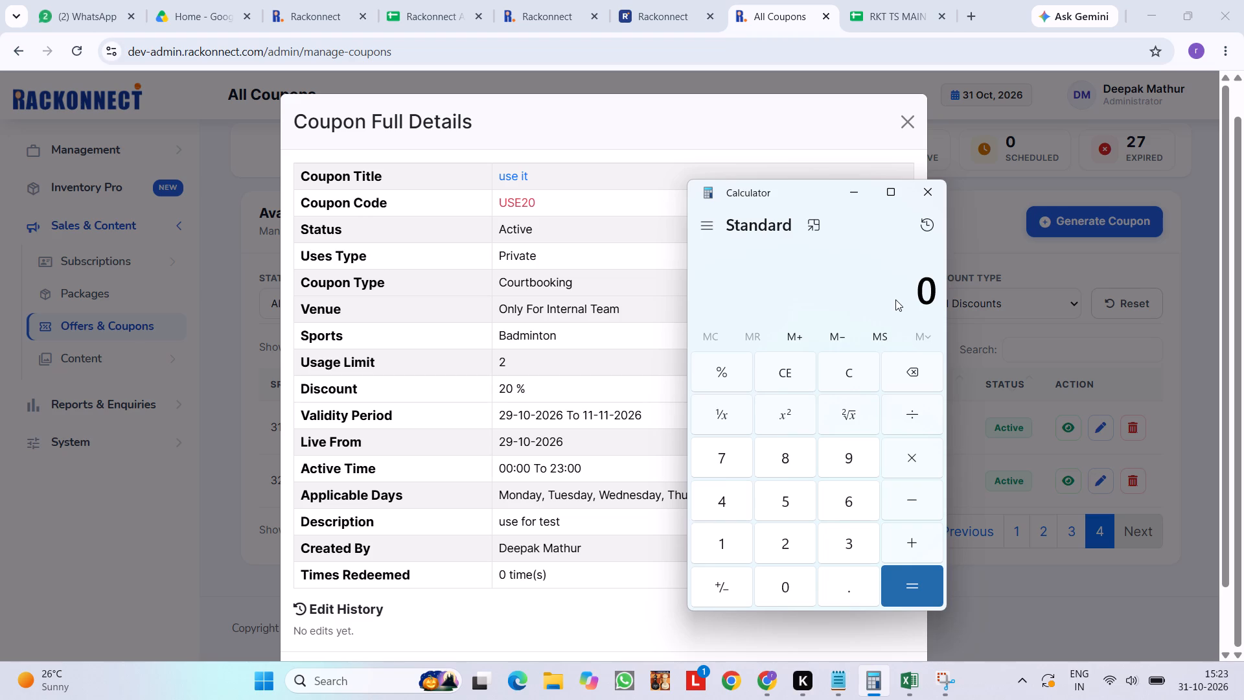
Add the two discount amounts 1.52 and 0.76, and clear the calculation.
{"action": "type", "text": "1."}
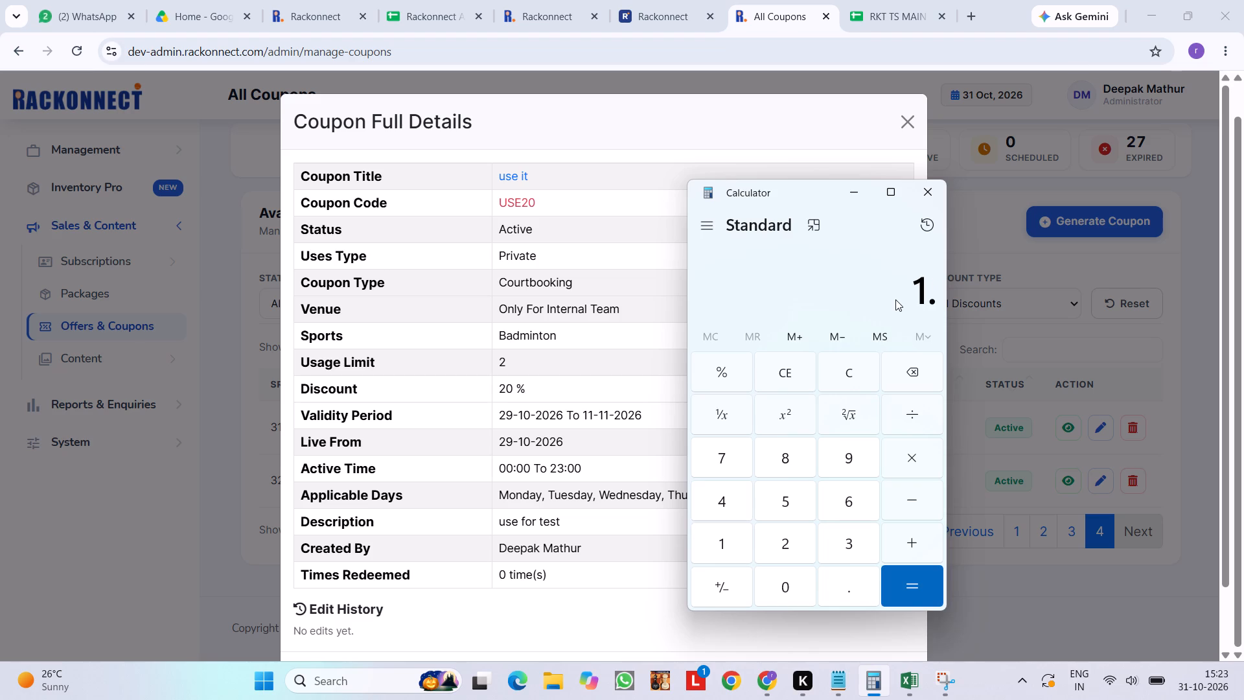
{"action": "key", "text": "5"}
{"action": "type", "text": "2+"}
{"action": "type", "text": "0.76"}
{"action": "key", "text": "Return"}
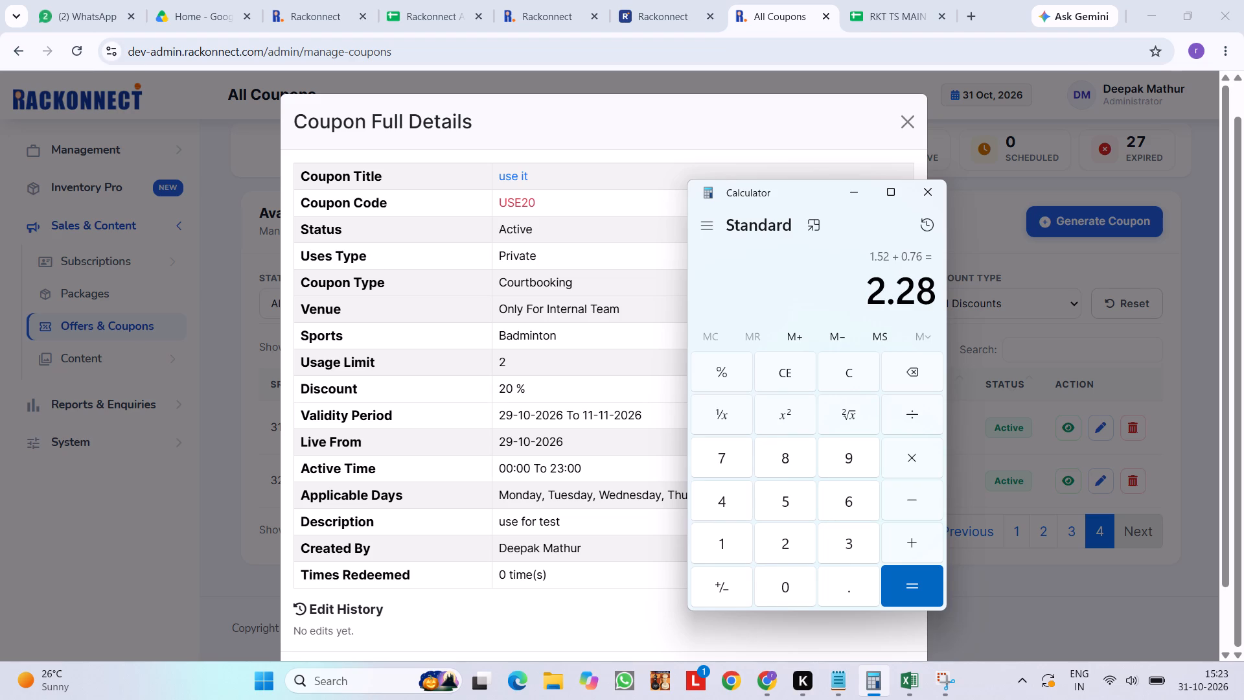
{"action": "key", "text": "Escape"}
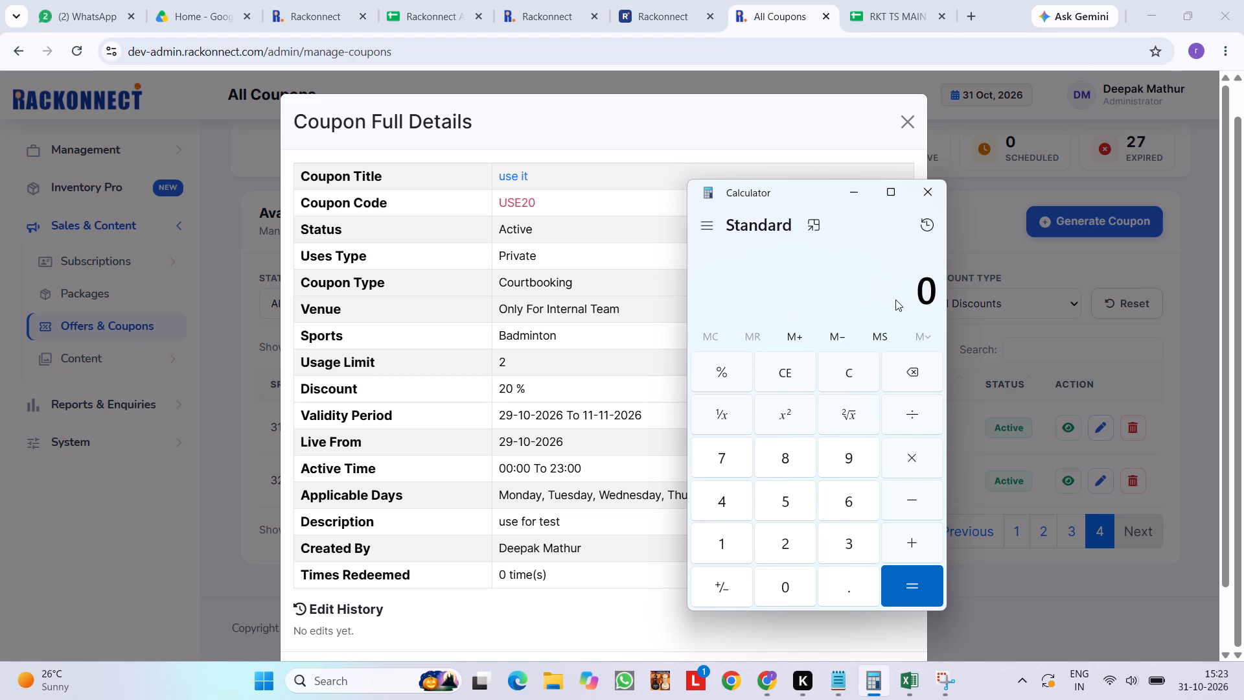
Calculate 7.62 less a combined 30% discount, and add 18% GST to the result.
{"action": "type", "text": "7."}
{"action": "type", "text": "62"}
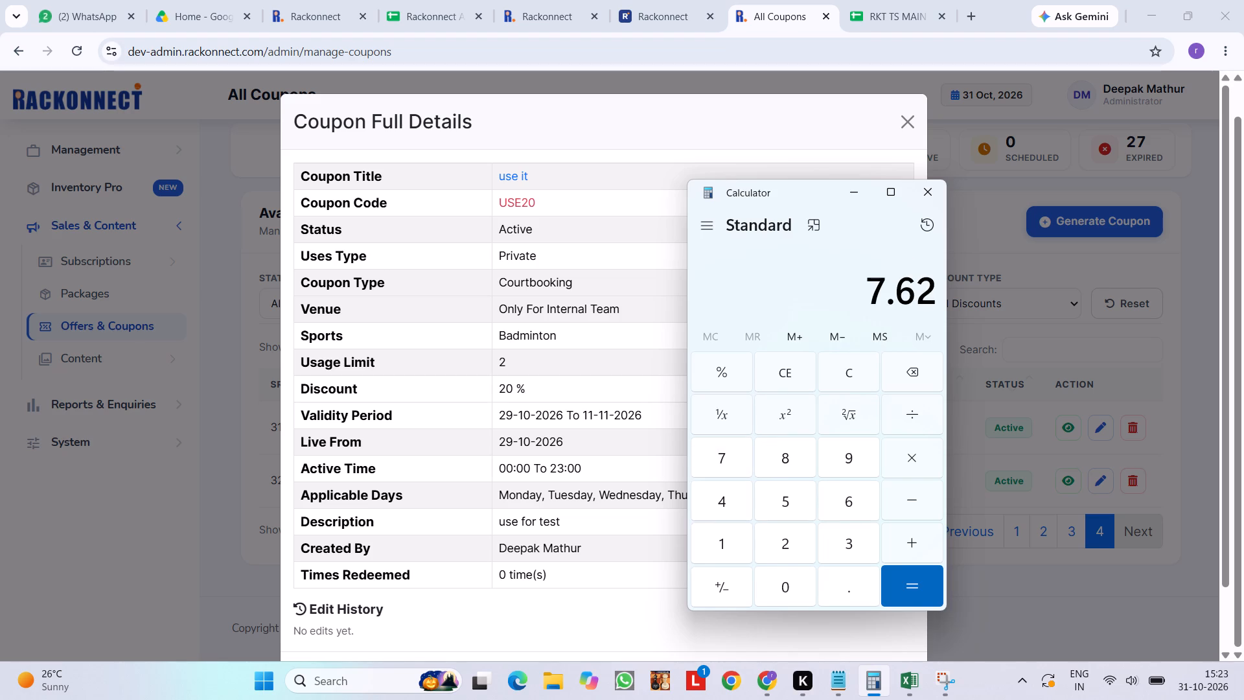
{"action": "type", "text": "-30"}
{"action": "key", "text": "shift+percent"}
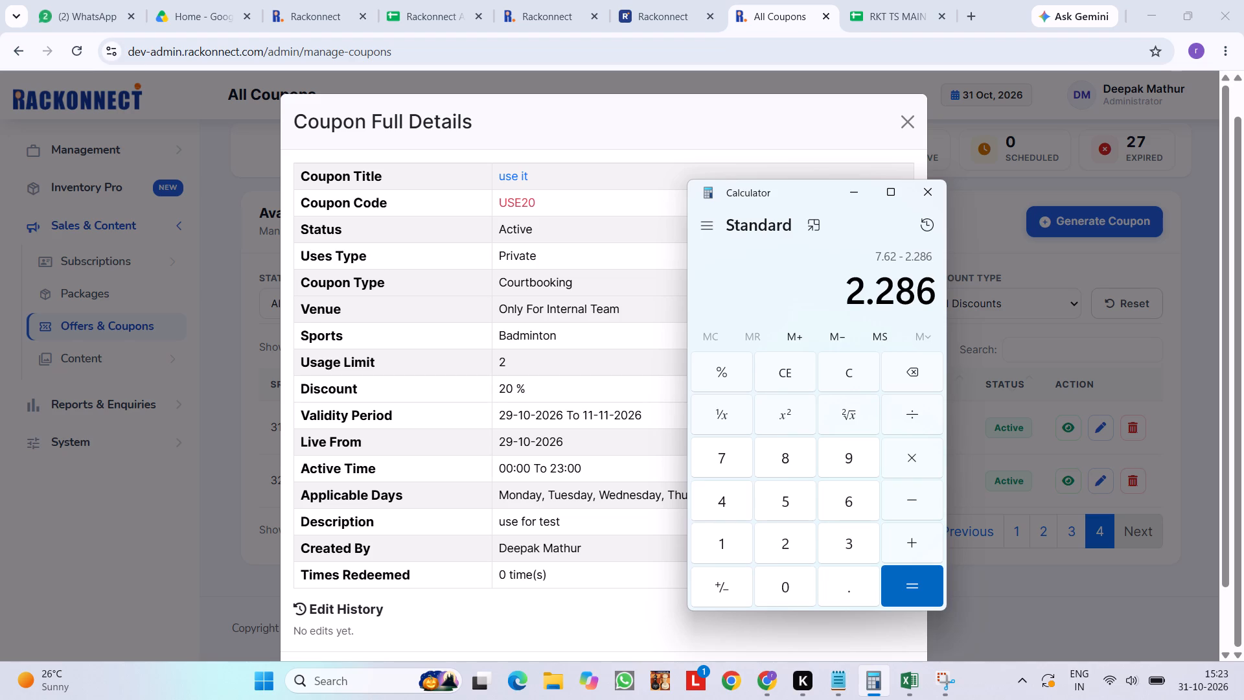
{"action": "key", "text": "Return"}
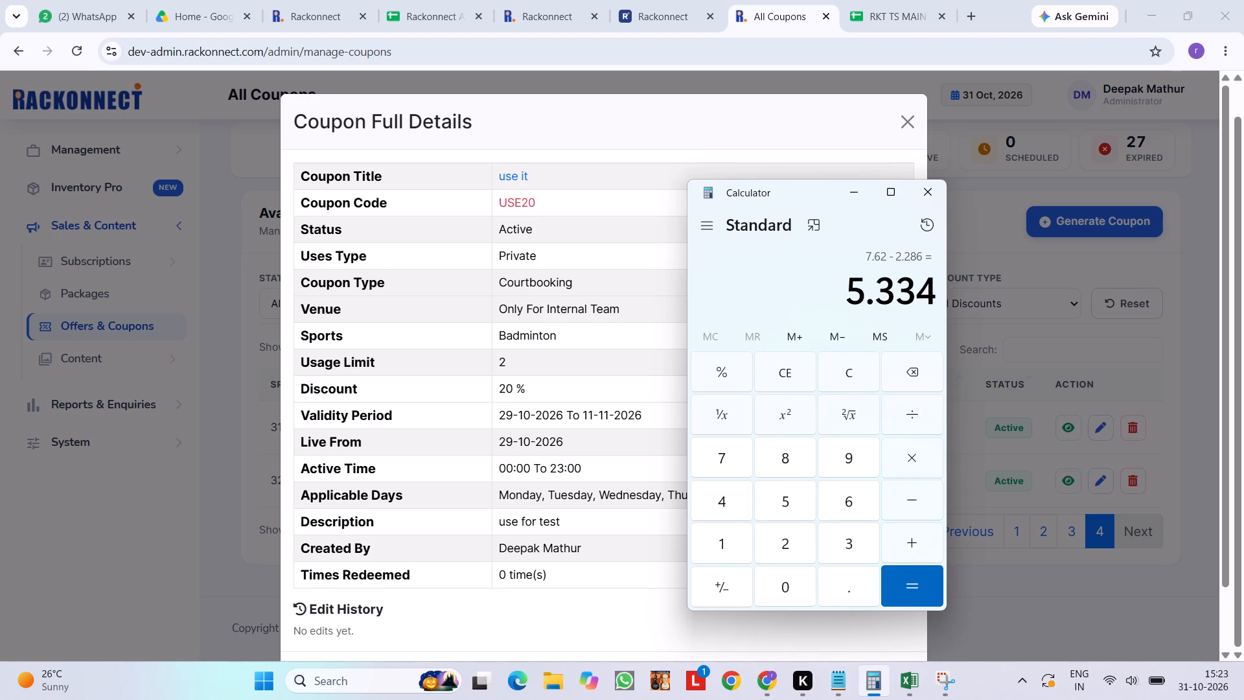
{"action": "type", "text": "+18"}
{"action": "key", "text": "shift+percent"}
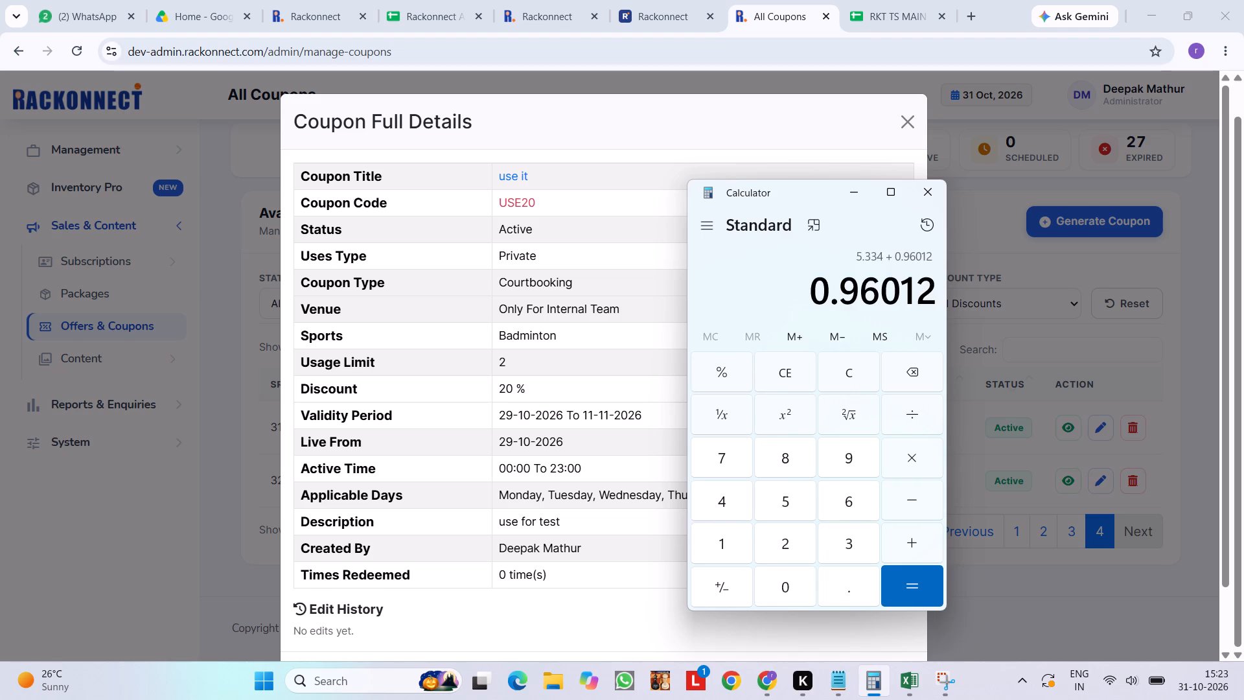
{"action": "key", "text": "Return"}
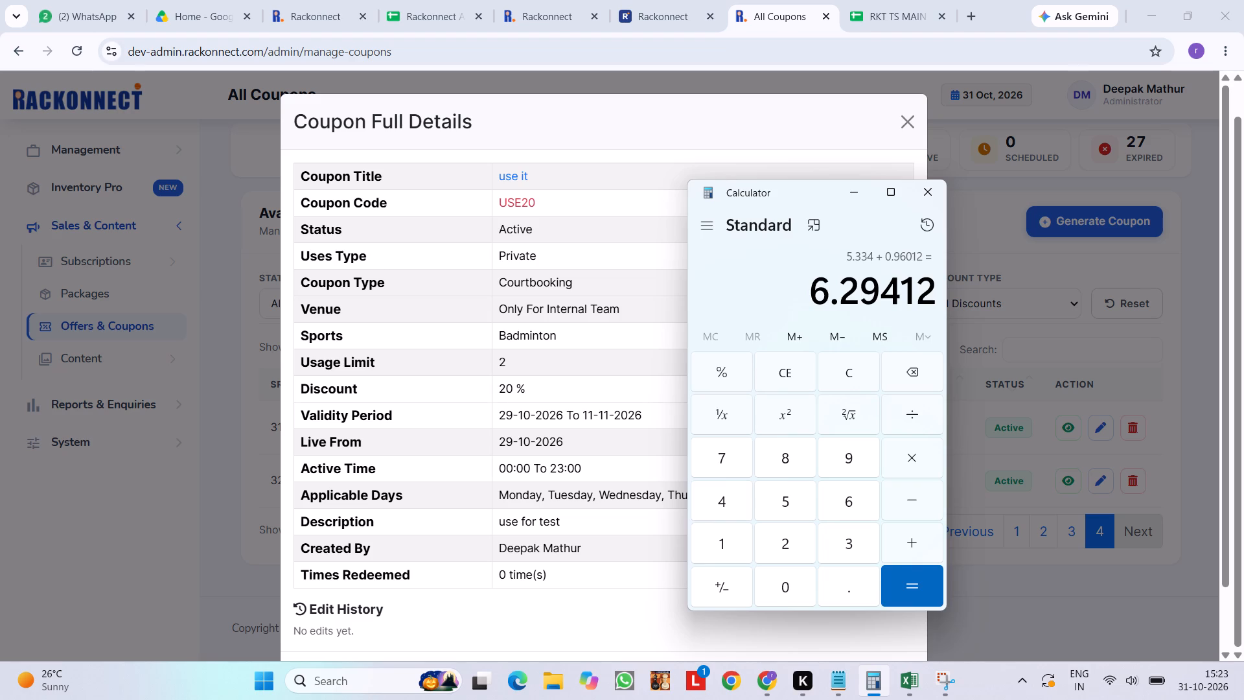
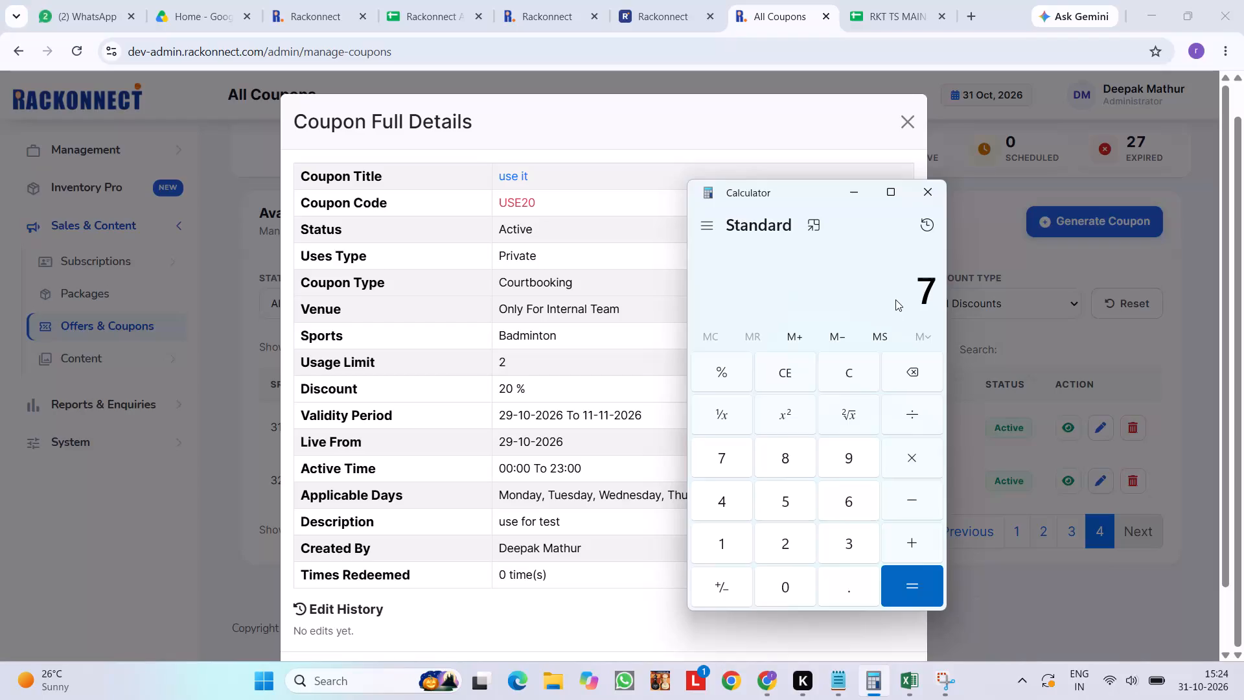
Calculate the 20% discount amount on the base price of 7.62, and clear the calculation.
{"action": "key", "text": "period"}
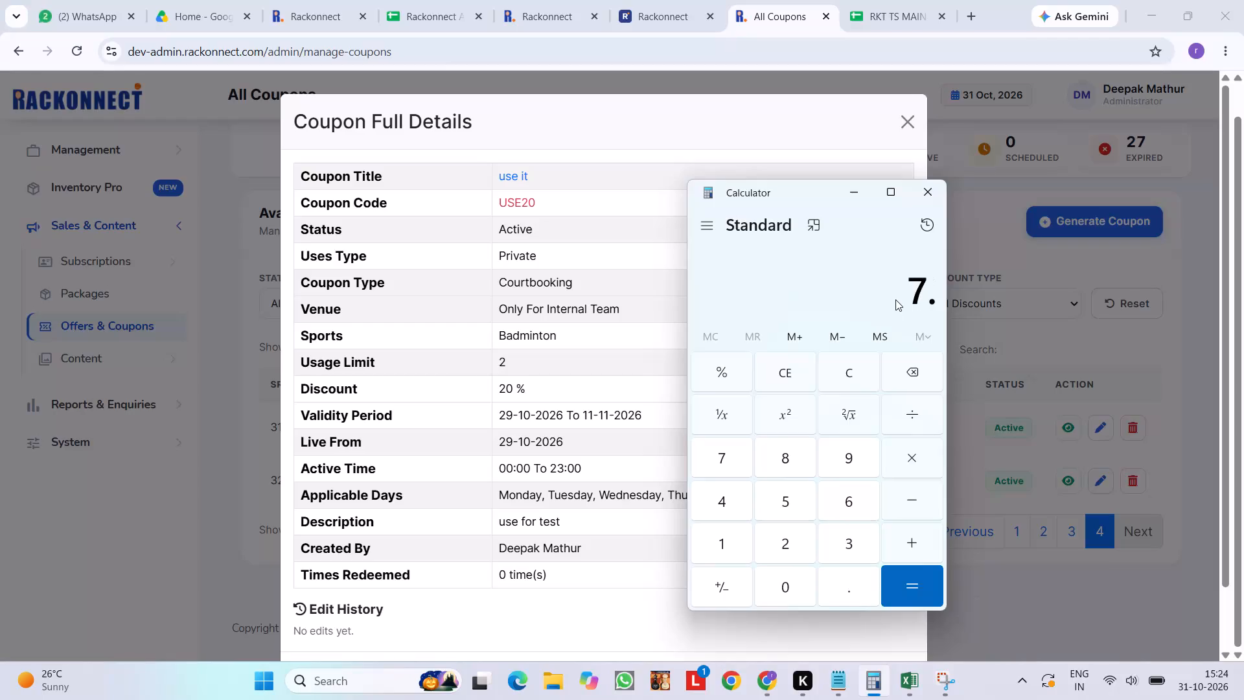
{"action": "type", "text": "62"}
{"action": "key", "text": "minus"}
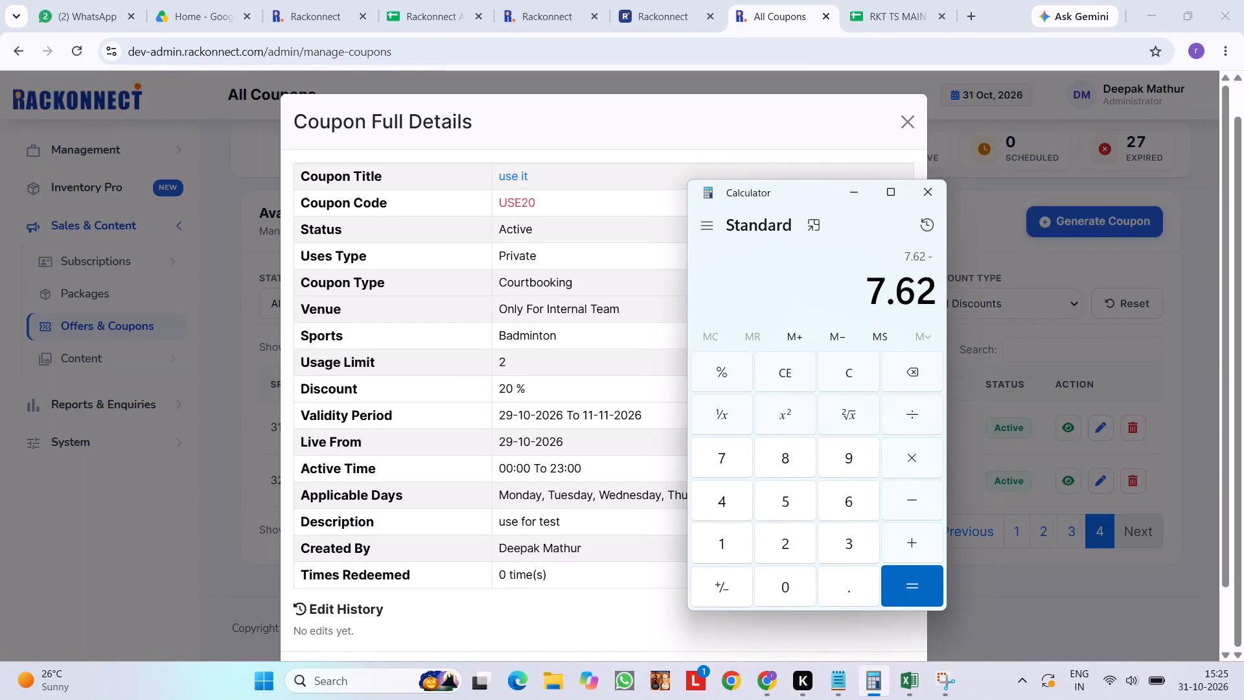
{"action": "type", "text": "20"}
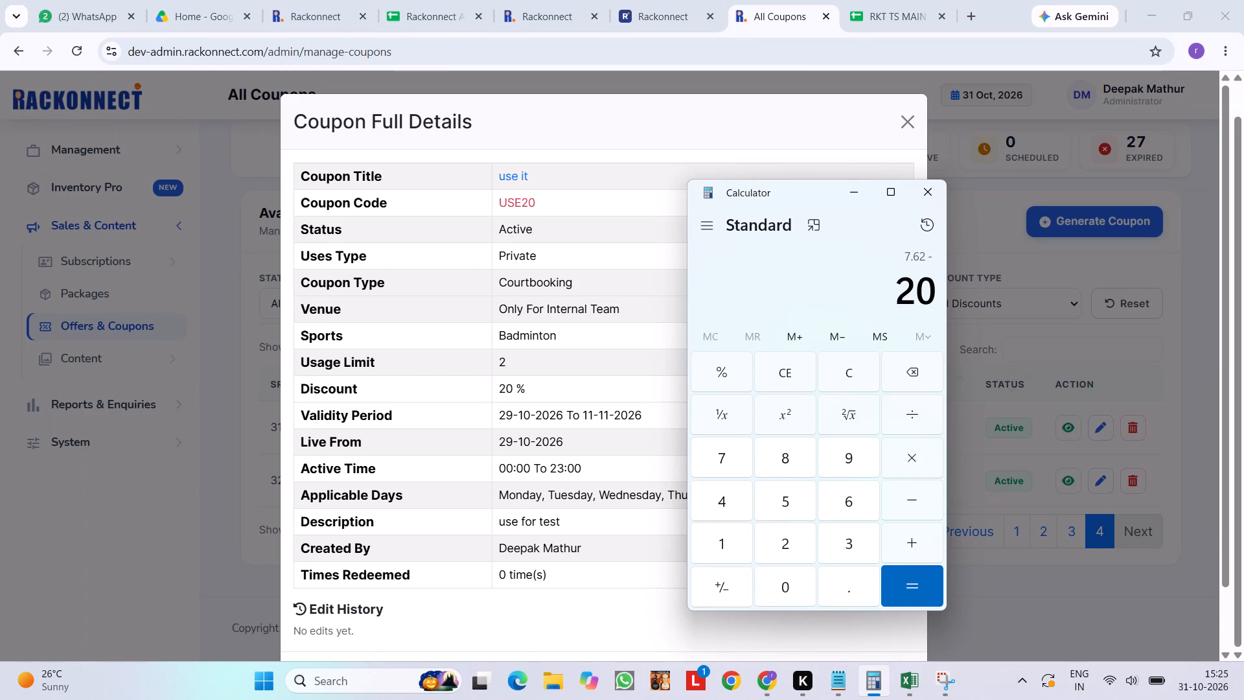
{"action": "key", "text": "shift+percent"}
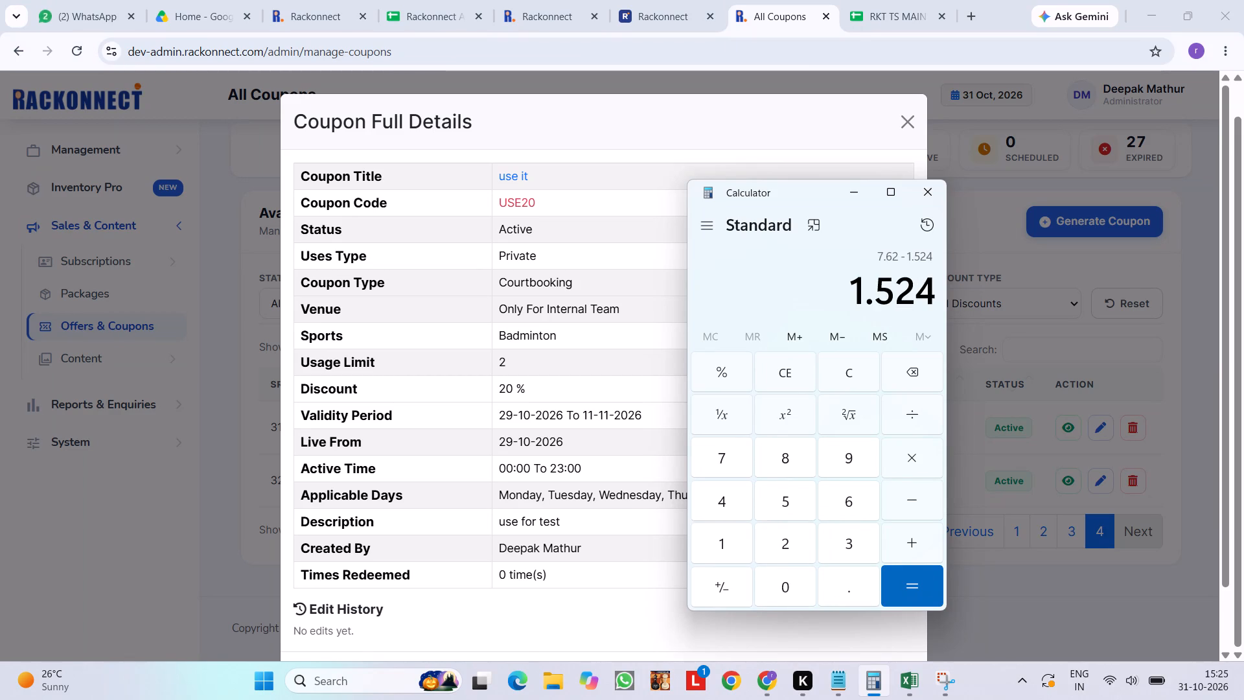
{"action": "key", "text": "Escape"}
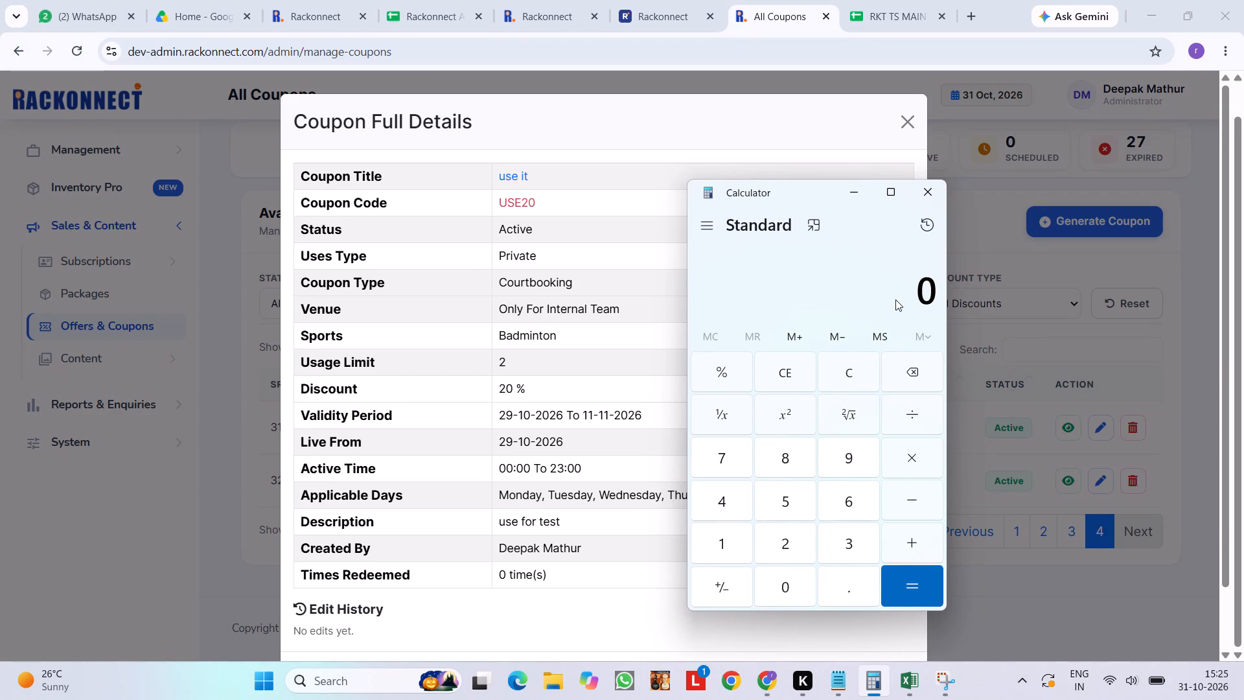
Calculate the 10% discount amount on the same 7.62 base price, and clear the calculation.
{"action": "key", "text": "7"}
{"action": "key", "text": "period"}
{"action": "type", "text": "62-10"}
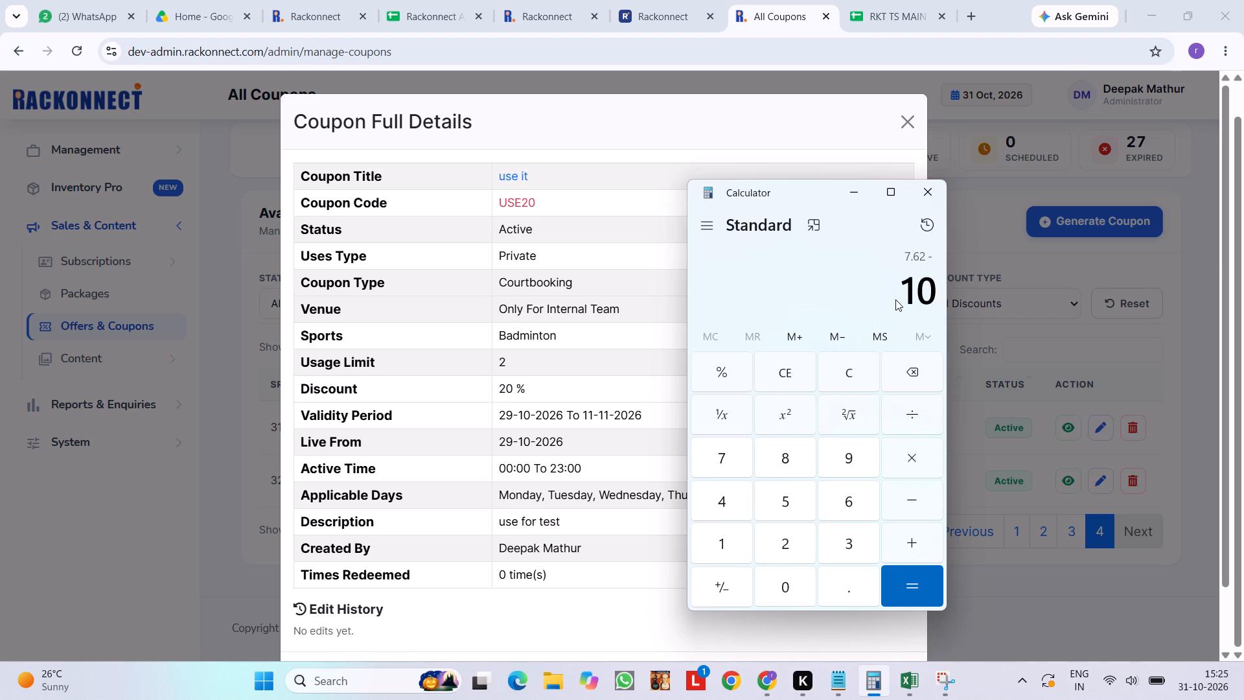
{"action": "key", "text": "shift+percent"}
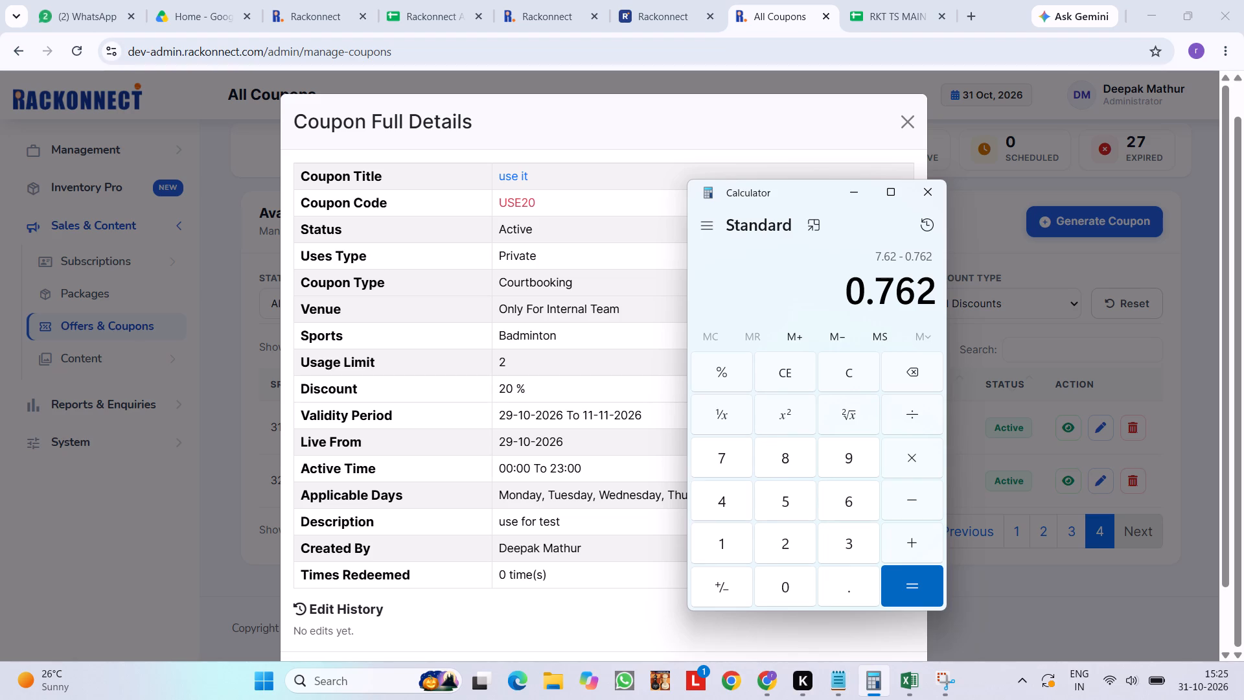
{"action": "key", "text": "Escape"}
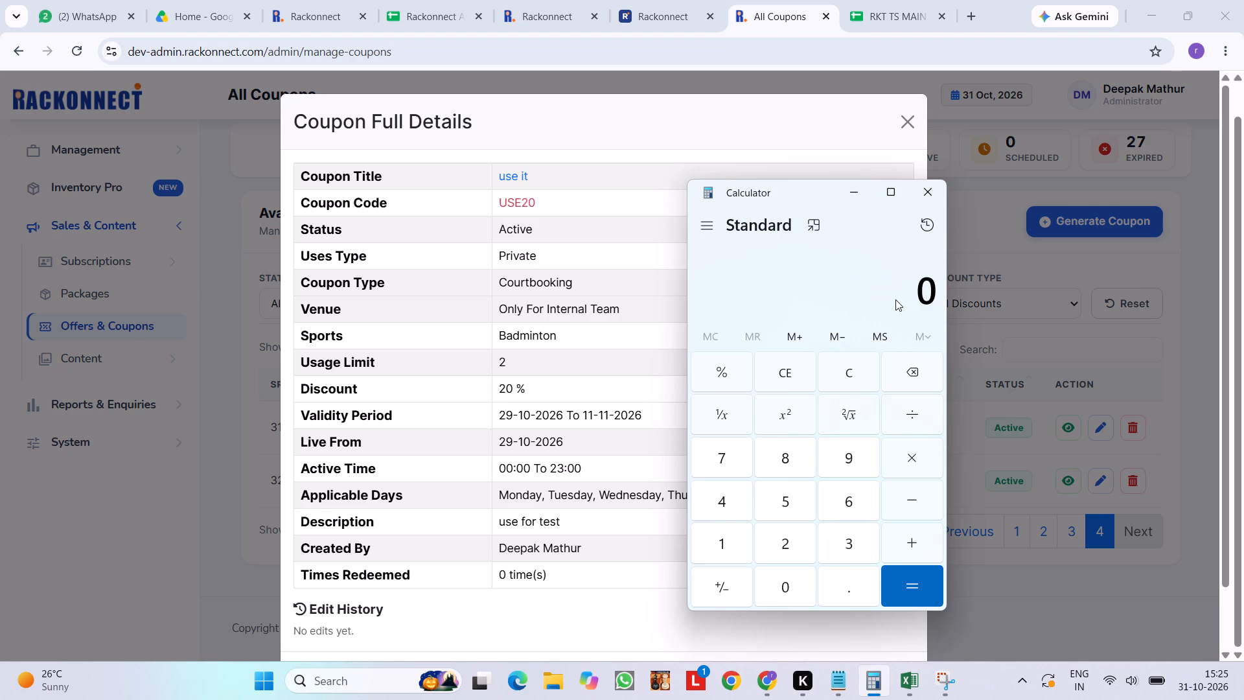